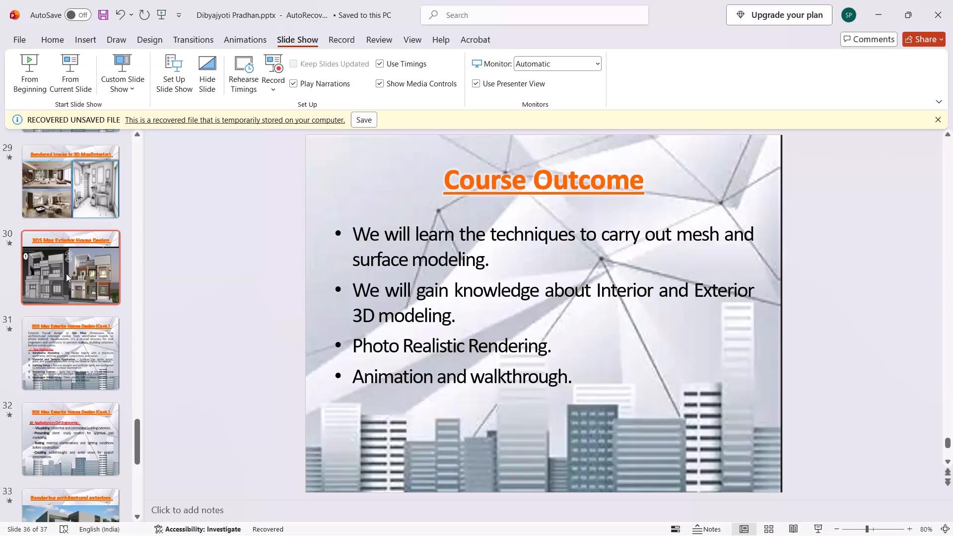
Open the 3DS Max Exterior House Design slide, number 30, and select its house picture for viewing.
{"action": "left_click", "coordinate": [67, 262]}
{"action": "left_click", "coordinate": [513, 356]}
{"action": "left_click_drag", "start_coordinate": [594, 371], "coordinate": [592, 382]}
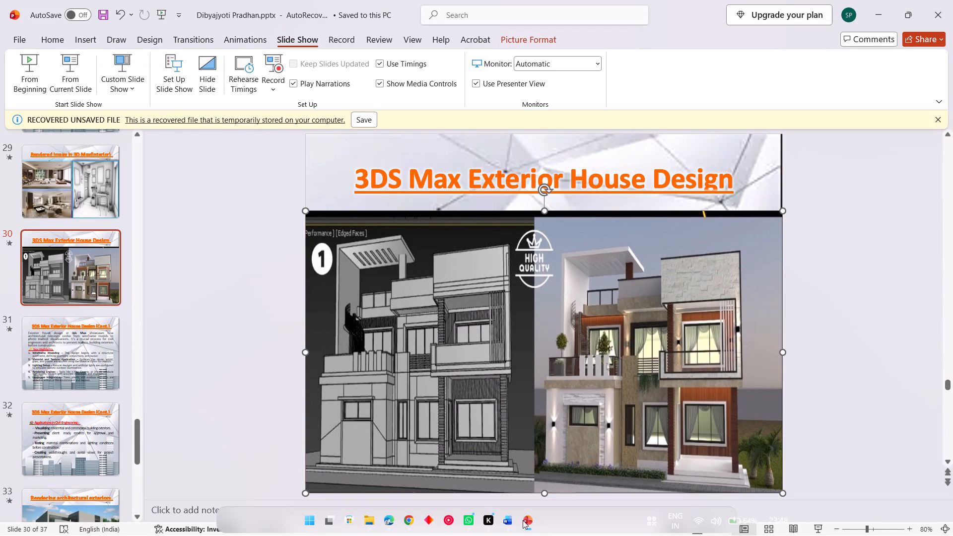
Switch to the report in Word and examine its final pages, including the Project Work section.
{"action": "left_click", "coordinate": [504, 516]}
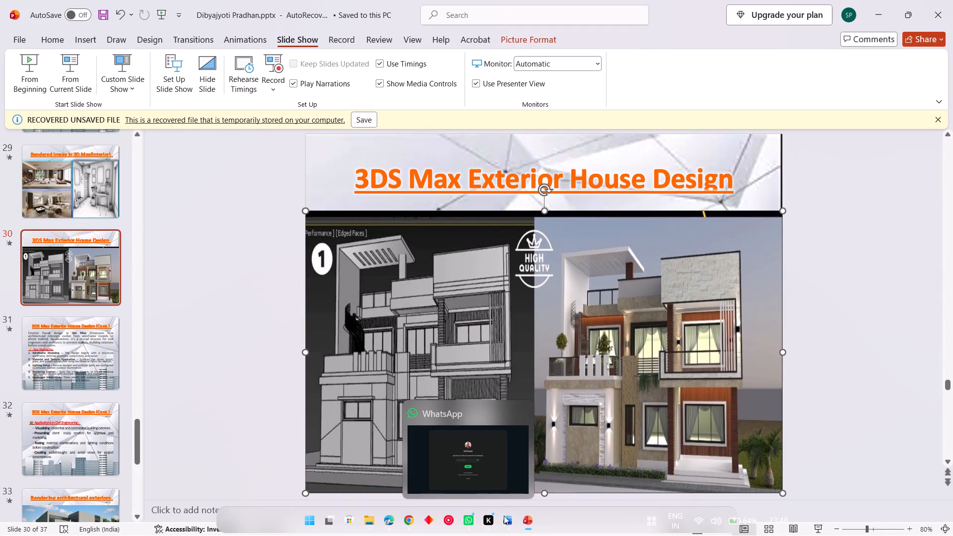
{"action": "scroll", "coordinate": [572, 413], "scroll_direction": "down", "scroll_amount": 2}
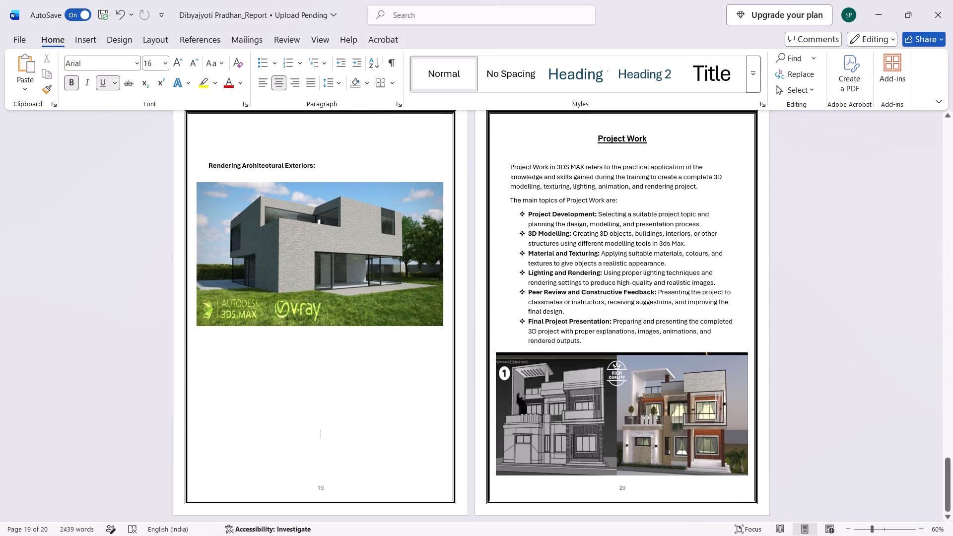
{"action": "scroll", "coordinate": [716, 278], "scroll_direction": "down", "scroll_amount": 7}
{"action": "scroll", "coordinate": [714, 285], "scroll_direction": "up", "scroll_amount": 7}
{"action": "scroll", "coordinate": [681, 298], "scroll_direction": "down", "scroll_amount": 7}
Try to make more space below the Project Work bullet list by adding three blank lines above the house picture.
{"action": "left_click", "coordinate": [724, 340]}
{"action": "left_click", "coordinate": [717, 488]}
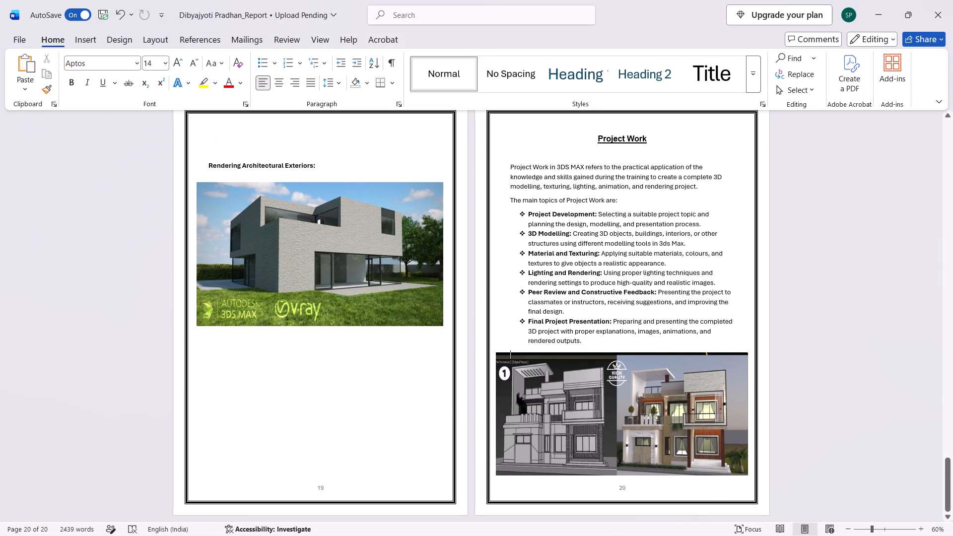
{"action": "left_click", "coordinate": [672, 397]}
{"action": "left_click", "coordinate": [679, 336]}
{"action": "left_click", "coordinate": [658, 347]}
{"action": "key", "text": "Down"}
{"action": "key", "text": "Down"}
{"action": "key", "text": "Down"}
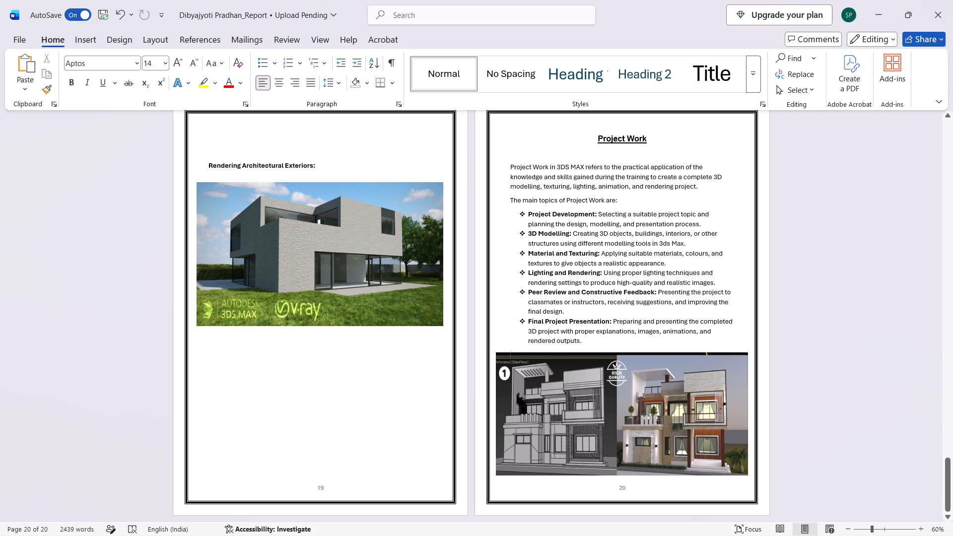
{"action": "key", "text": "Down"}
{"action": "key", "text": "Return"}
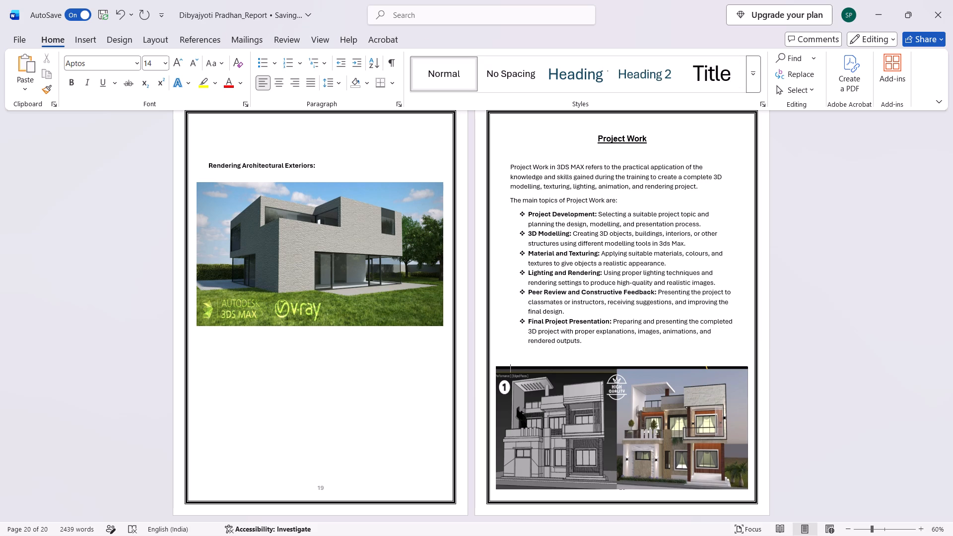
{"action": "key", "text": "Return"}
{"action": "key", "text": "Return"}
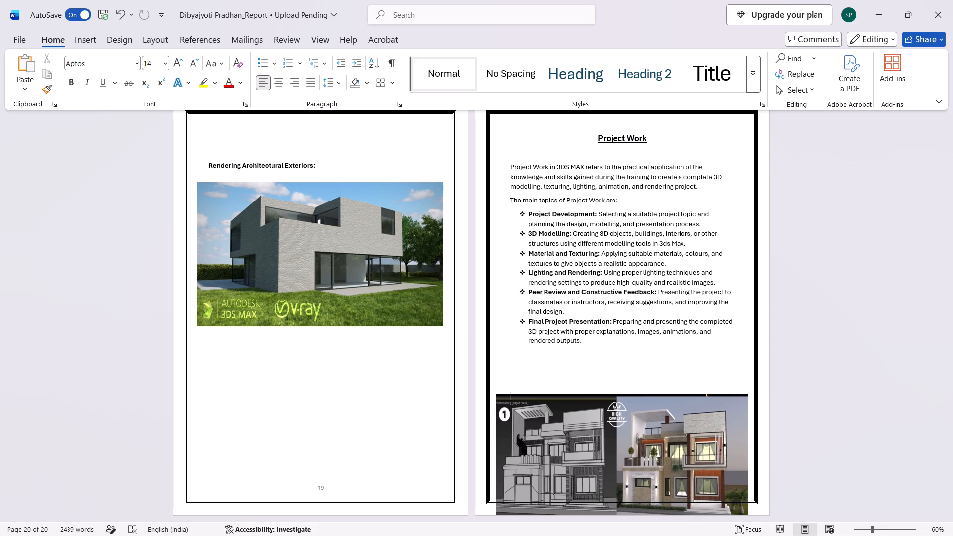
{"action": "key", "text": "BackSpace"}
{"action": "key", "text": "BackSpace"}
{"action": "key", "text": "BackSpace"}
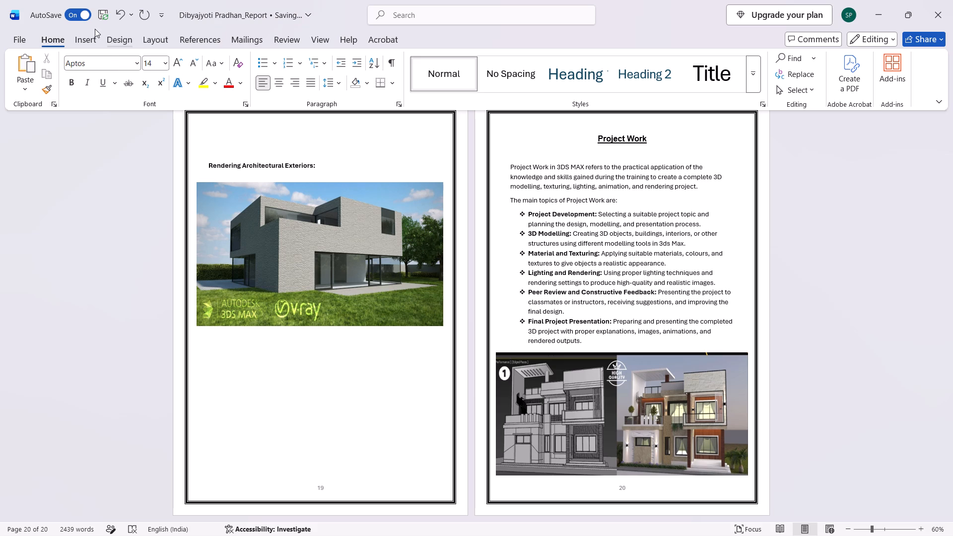
Insert a blank page after the Project Work bullet list.
{"action": "left_click", "coordinate": [86, 40]}
{"action": "left_click", "coordinate": [54, 76]}
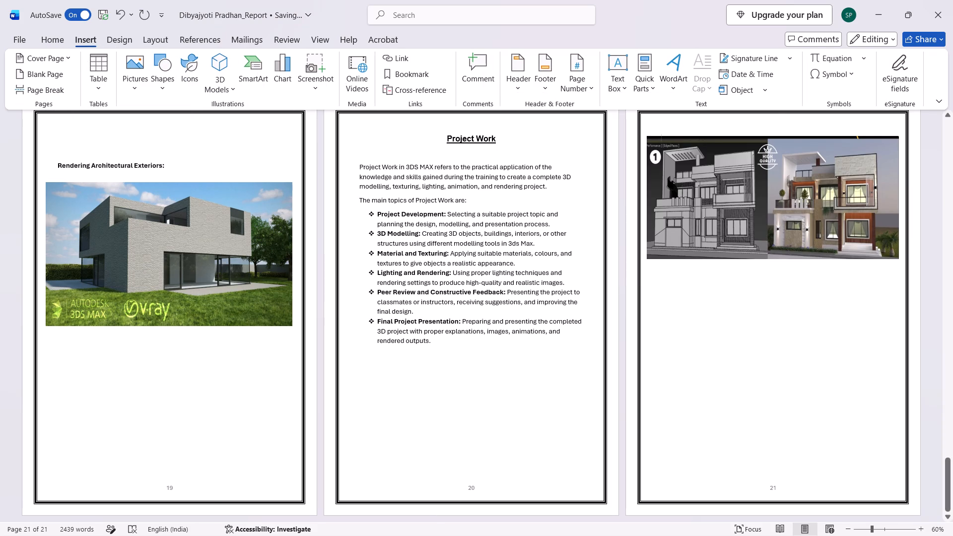
Move the house picture from page 21 back to page 20, fitting it inside the border just below the Project Work bullets.
{"action": "left_click", "coordinate": [787, 182]}
{"action": "left_click_drag", "start_coordinate": [788, 201], "coordinate": [494, 421]}
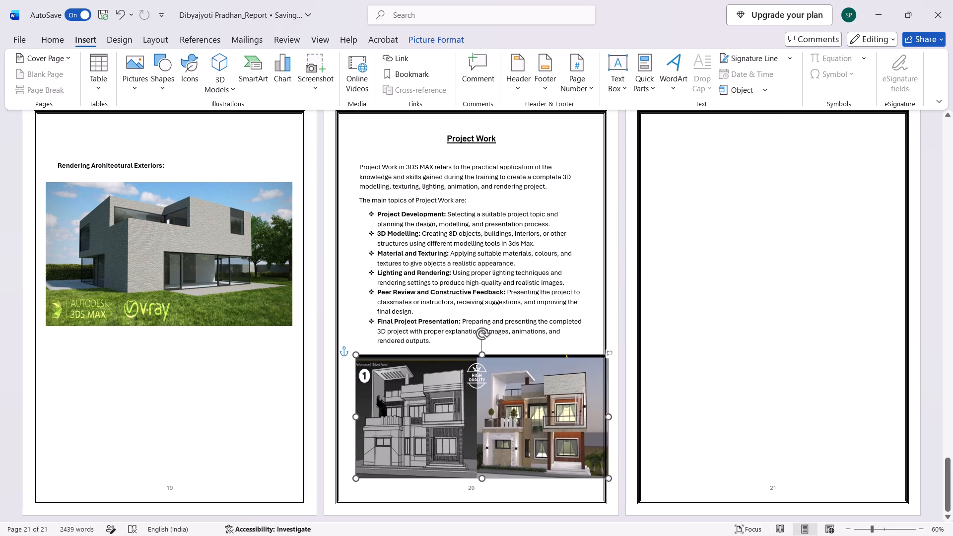
{"action": "left_click_drag", "start_coordinate": [494, 421], "coordinate": [489, 420]}
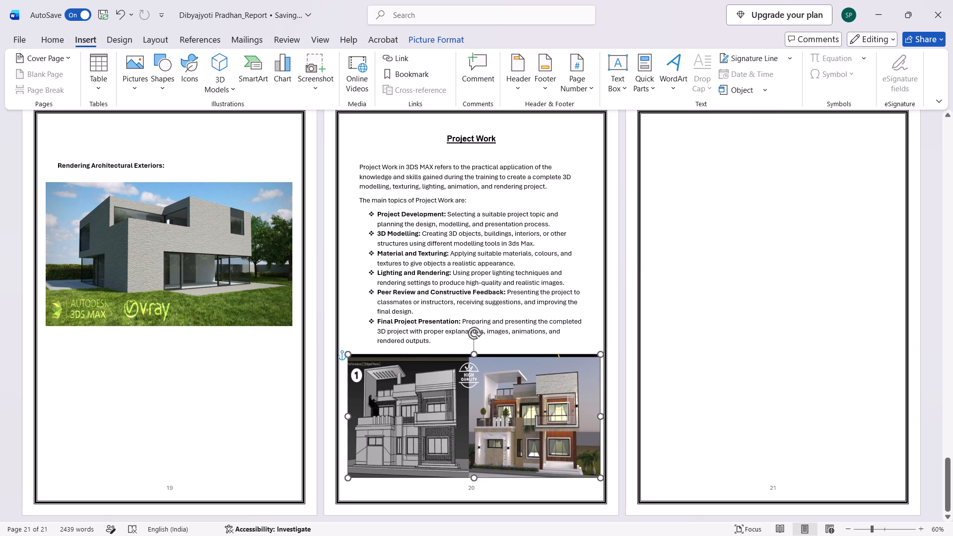
{"action": "left_click_drag", "start_coordinate": [489, 420], "coordinate": [486, 413]}
{"action": "left_click", "coordinate": [685, 350]}
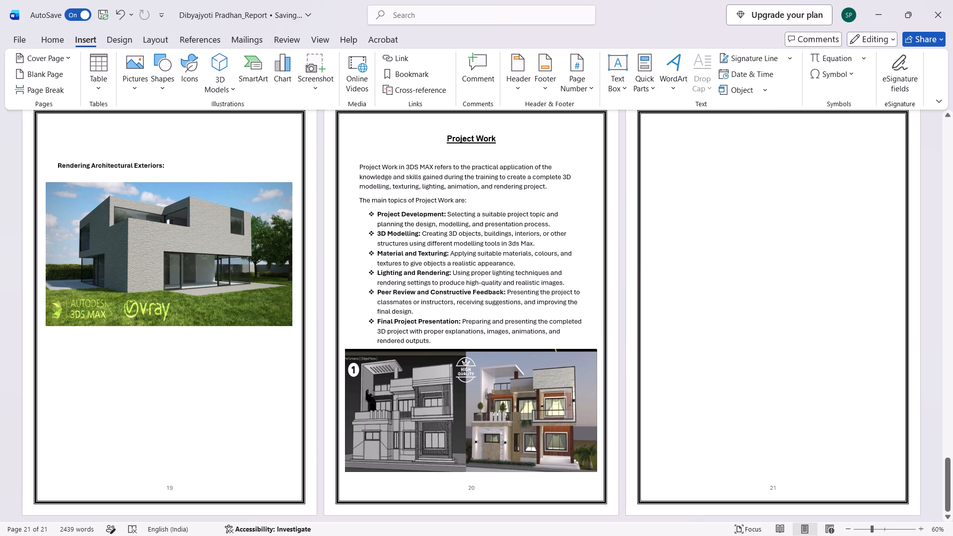
Look back through the report's lighting and rendering pages before the Project Work section.
{"action": "scroll", "coordinate": [640, 308], "scroll_direction": "up", "scroll_amount": 11}
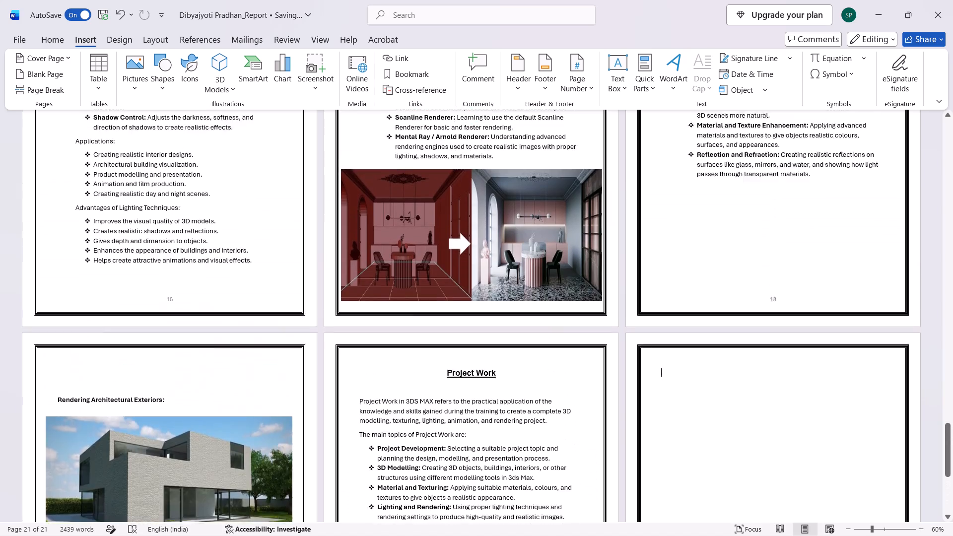
{"action": "scroll", "coordinate": [655, 324], "scroll_direction": "up", "scroll_amount": 11}
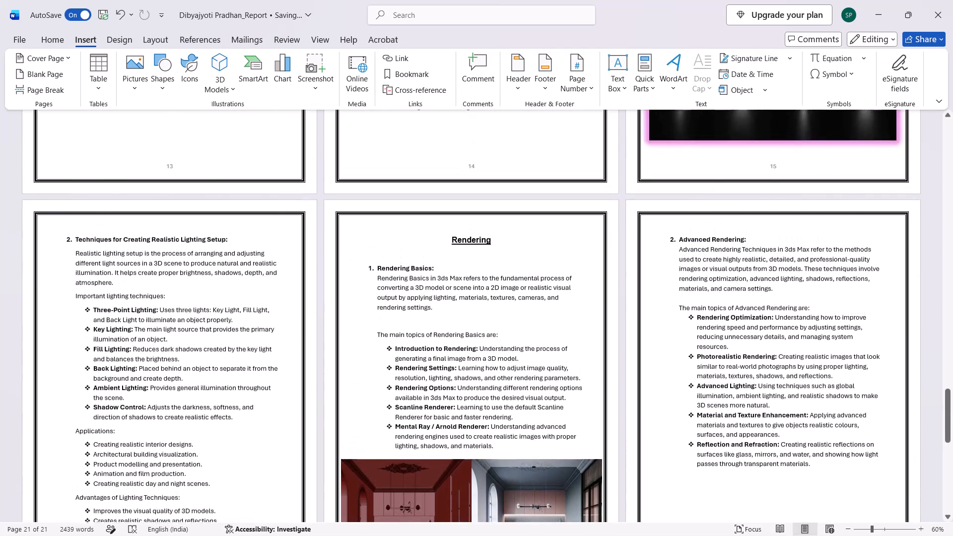
{"action": "scroll", "coordinate": [651, 317], "scroll_direction": "down", "scroll_amount": 12}
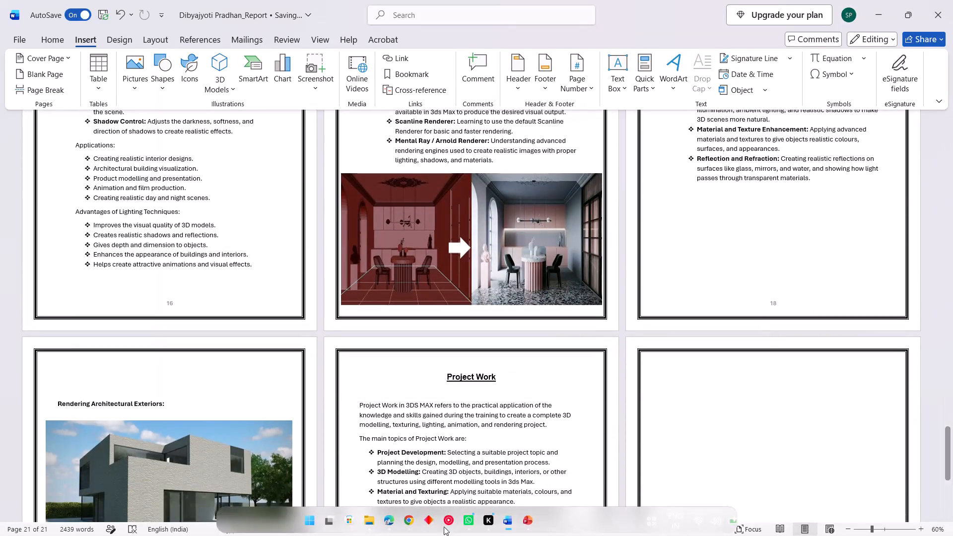
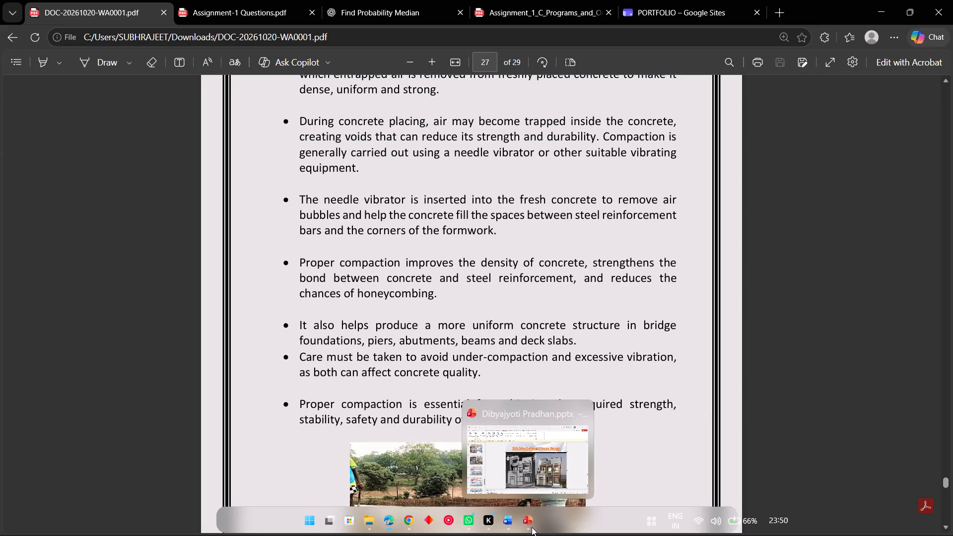
In the Word report, copy the Project Work heading onto the blank page 21 and change its text to "Conclusion".
{"action": "left_click", "coordinate": [506, 527]}
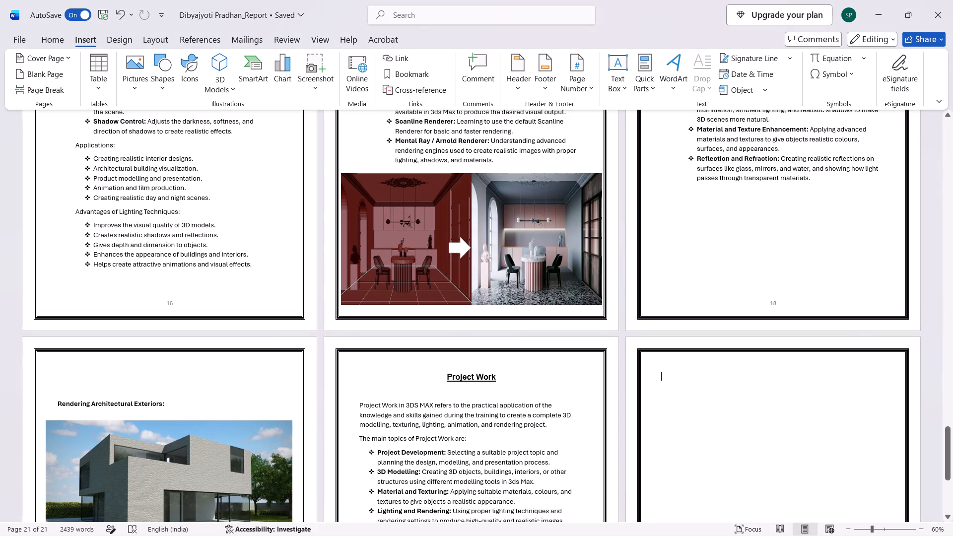
{"action": "left_click_drag", "start_coordinate": [443, 380], "coordinate": [494, 381]}
{"action": "left_click_drag", "start_coordinate": [494, 381], "coordinate": [508, 380]}
{"action": "key", "text": "ctrl+c"}
{"action": "left_click", "coordinate": [701, 376]}
{"action": "key", "text": "ctrl+v"}
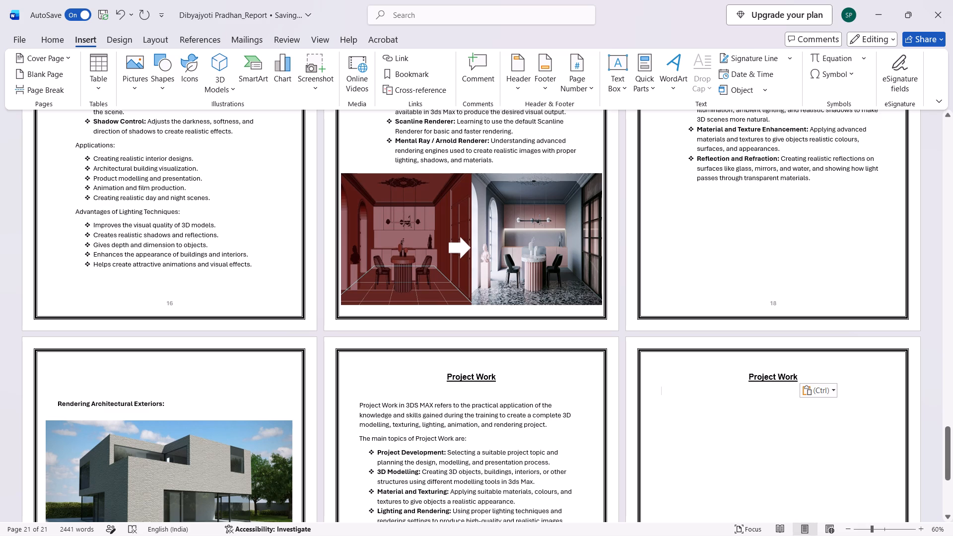
{"action": "left_click_drag", "start_coordinate": [798, 376], "coordinate": [753, 375]}
{"action": "type", "text": "Con"}
{"action": "type", "text": "clusion"}
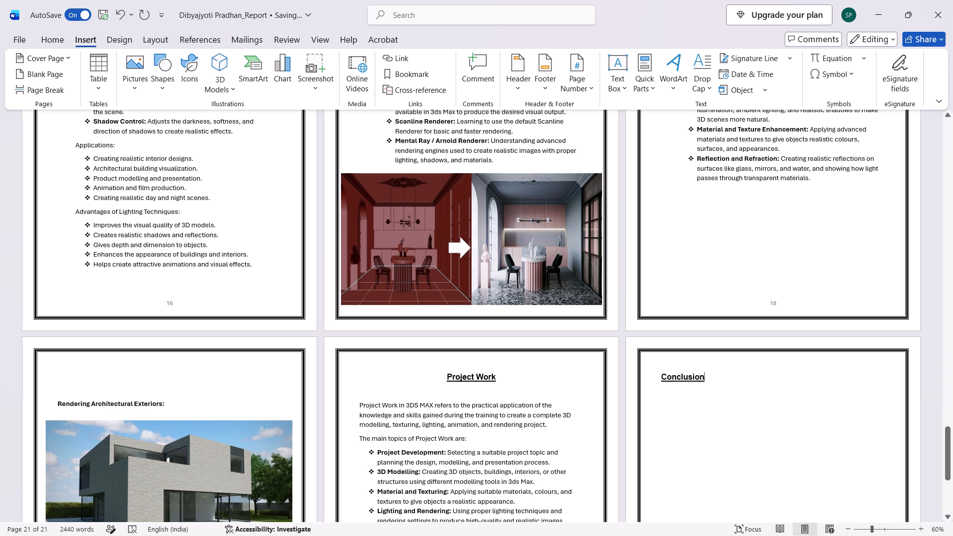
Centre the Conclusion heading on page 21.
{"action": "left_click", "coordinate": [659, 376]}
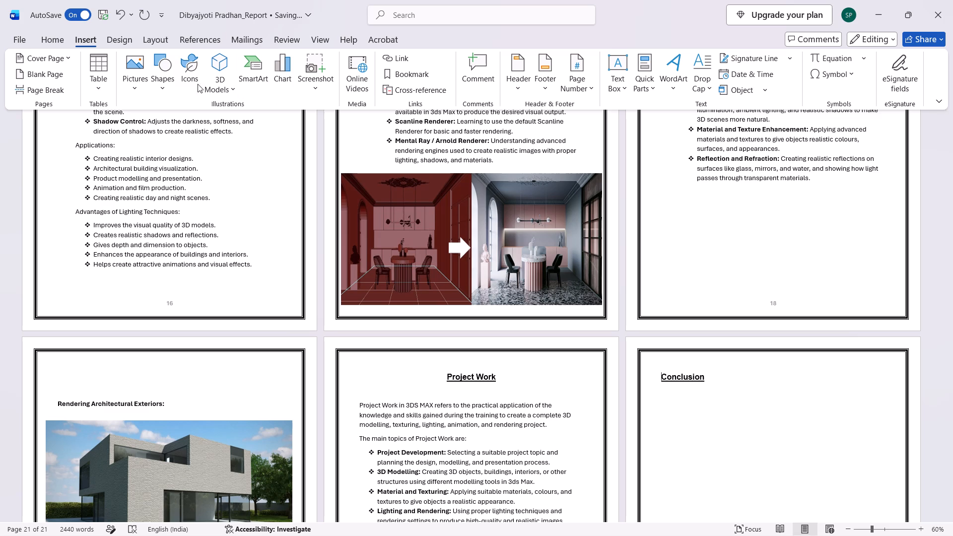
{"action": "left_click", "coordinate": [45, 35]}
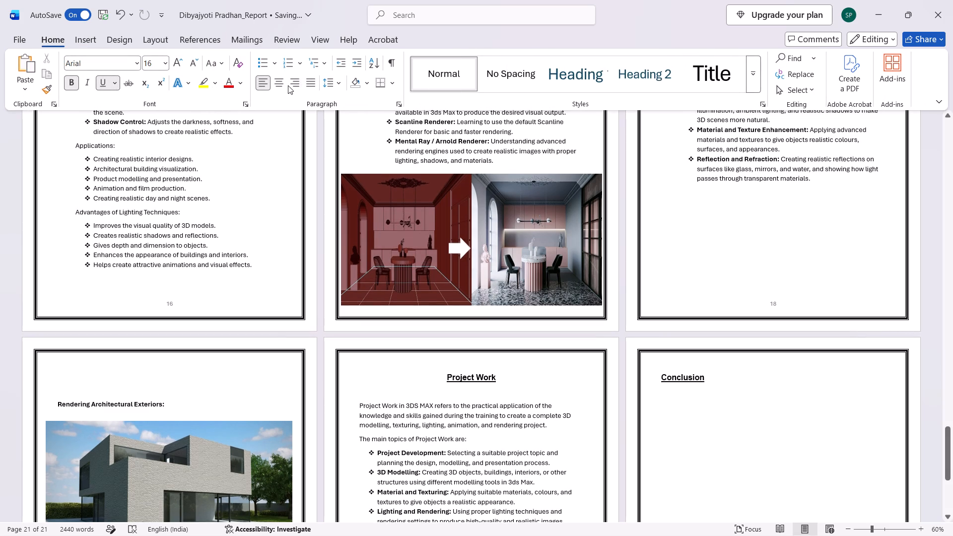
{"action": "left_click", "coordinate": [284, 84]}
{"action": "scroll", "coordinate": [779, 384], "scroll_direction": "down", "scroll_amount": 6}
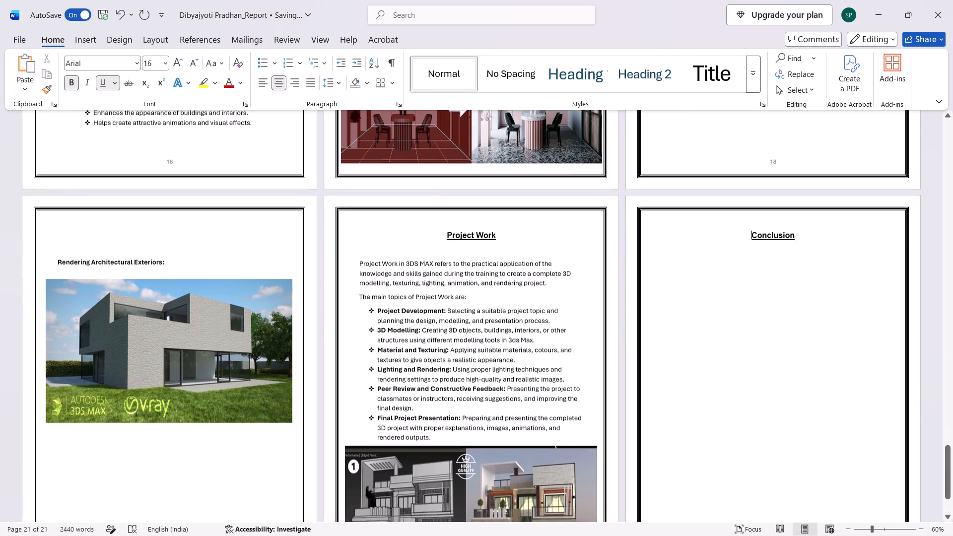
{"action": "left_click", "coordinate": [824, 245]}
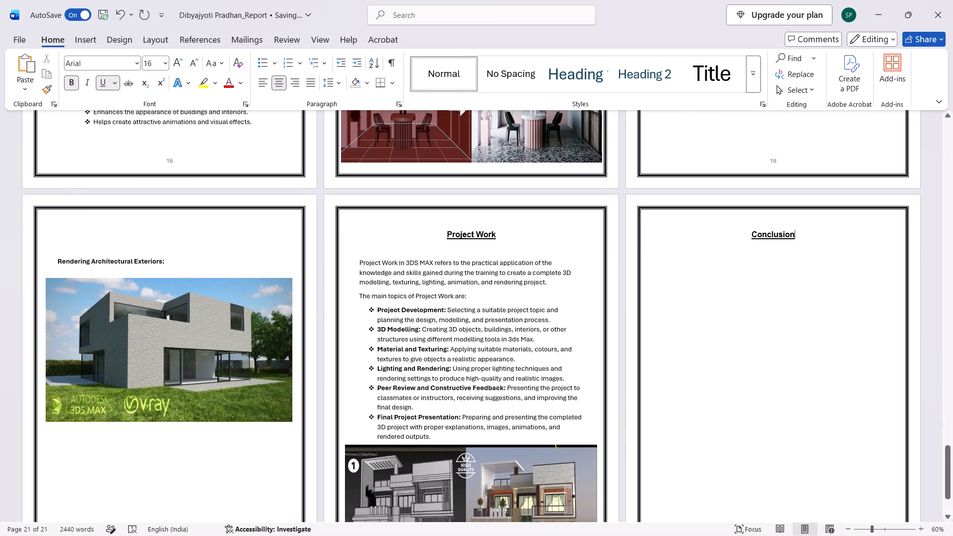
{"action": "scroll", "coordinate": [829, 423], "scroll_direction": "up", "scroll_amount": 4, "text": "ctrl"}
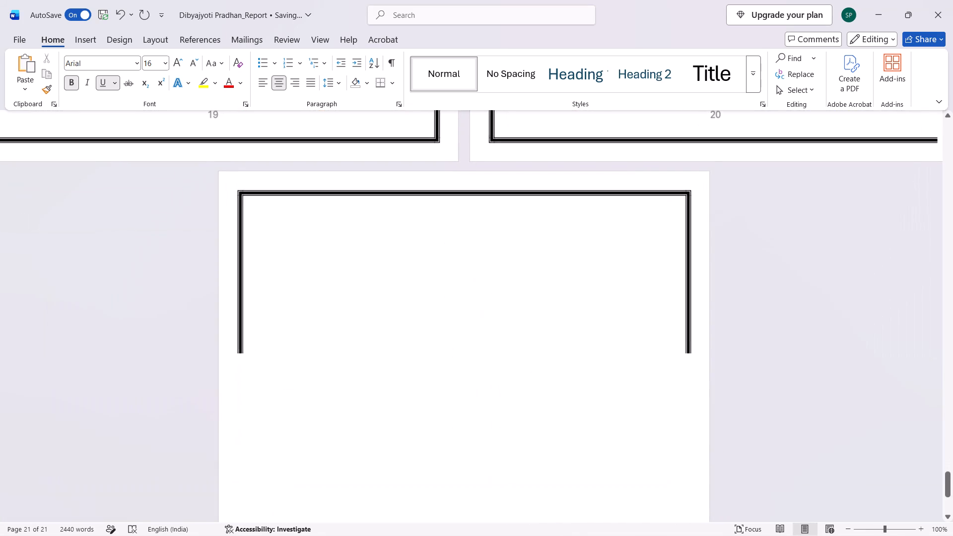
{"action": "scroll", "coordinate": [830, 422], "scroll_direction": "down", "scroll_amount": 4}
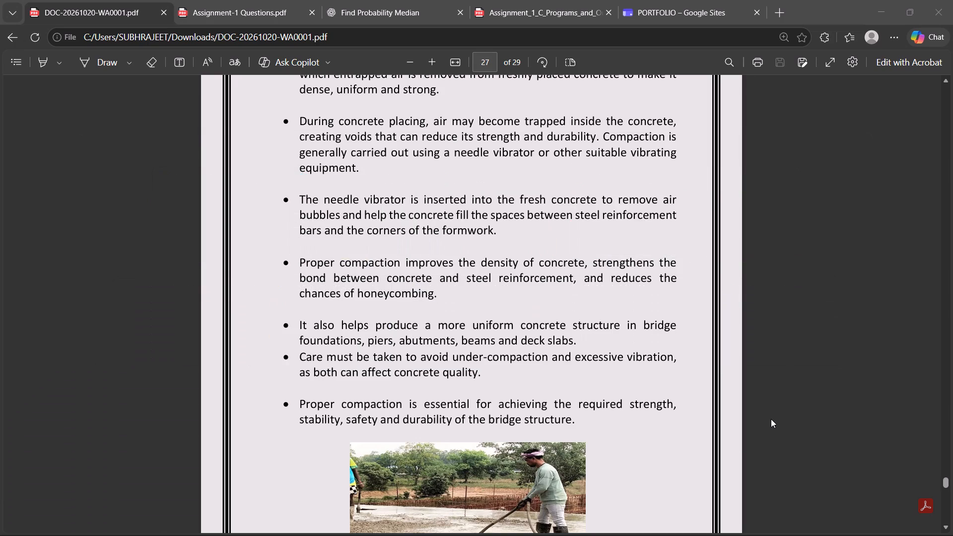
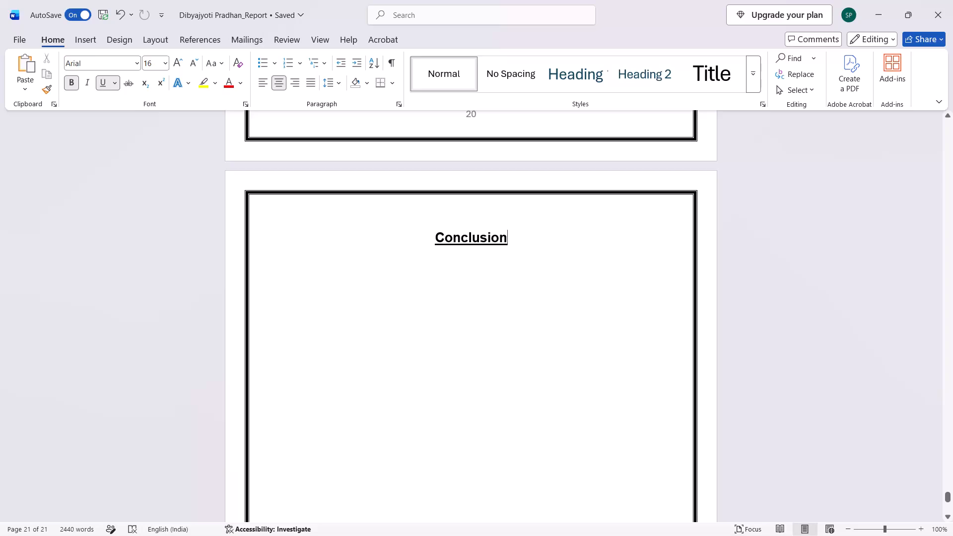
Paste the copied two-paragraph 3ds Max text left-aligned below the Conclusion heading, leaving a blank line between, and start a new line after it.
{"action": "key", "text": "Return"}
{"action": "key", "text": "BackSpace"}
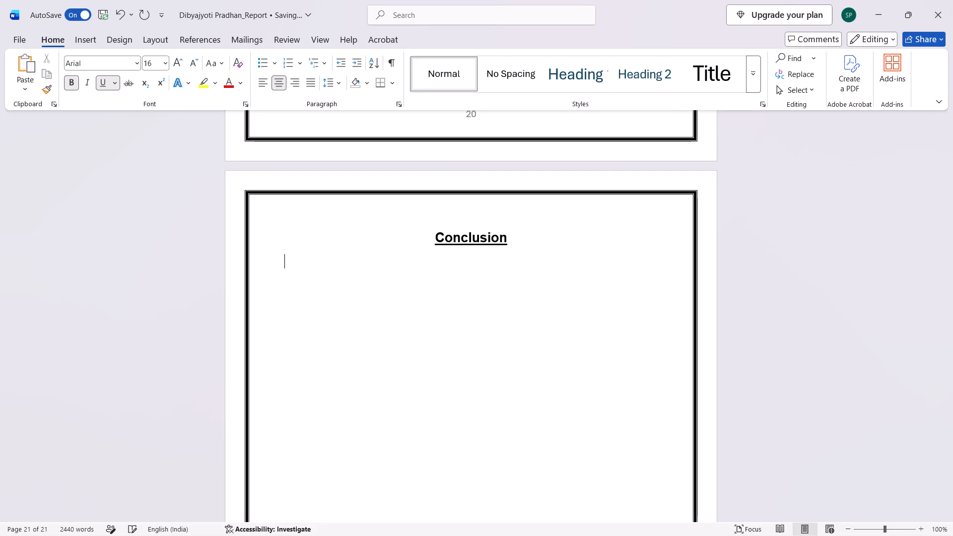
{"action": "key", "text": "Return"}
{"action": "key", "text": "ctrl+v"}
{"action": "scroll", "coordinate": [559, 350], "scroll_direction": "down", "scroll_amount": 1}
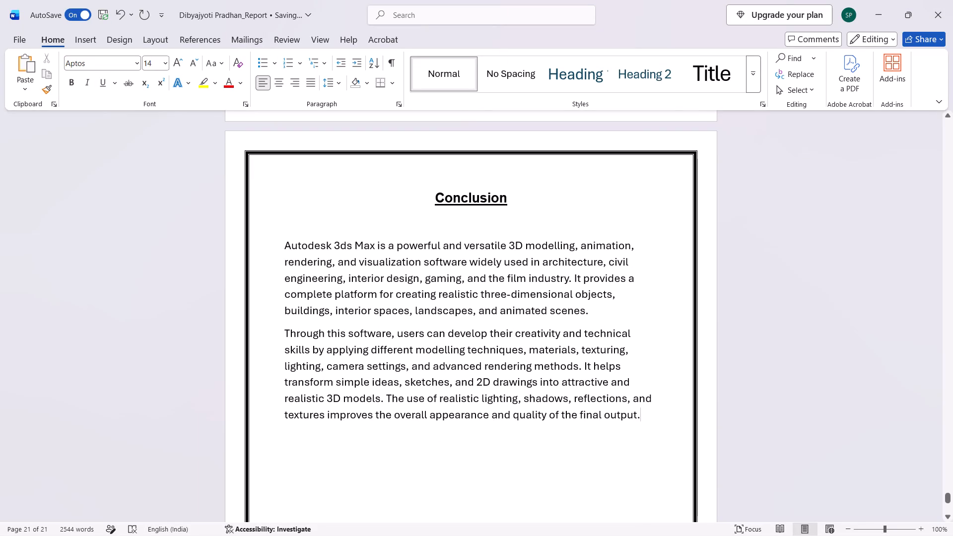
{"action": "key", "text": "Return"}
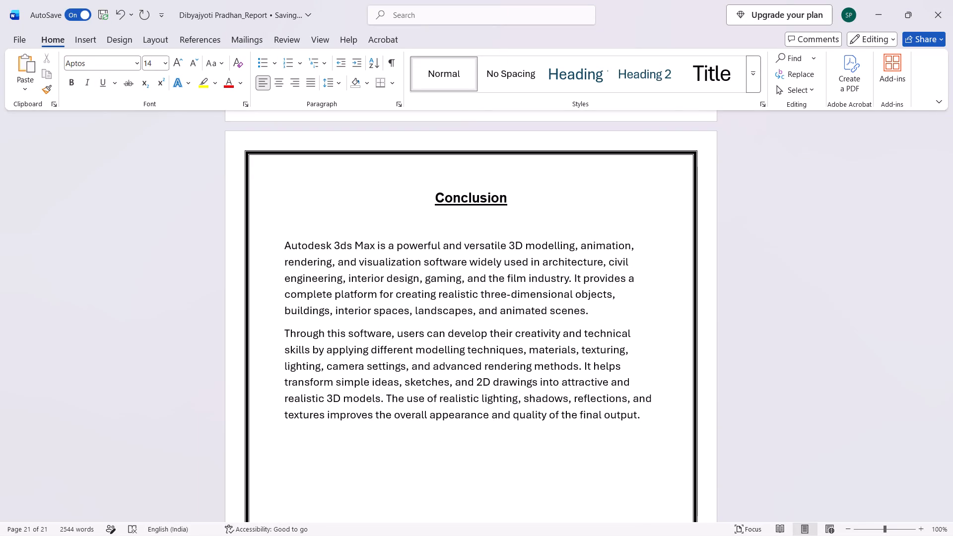
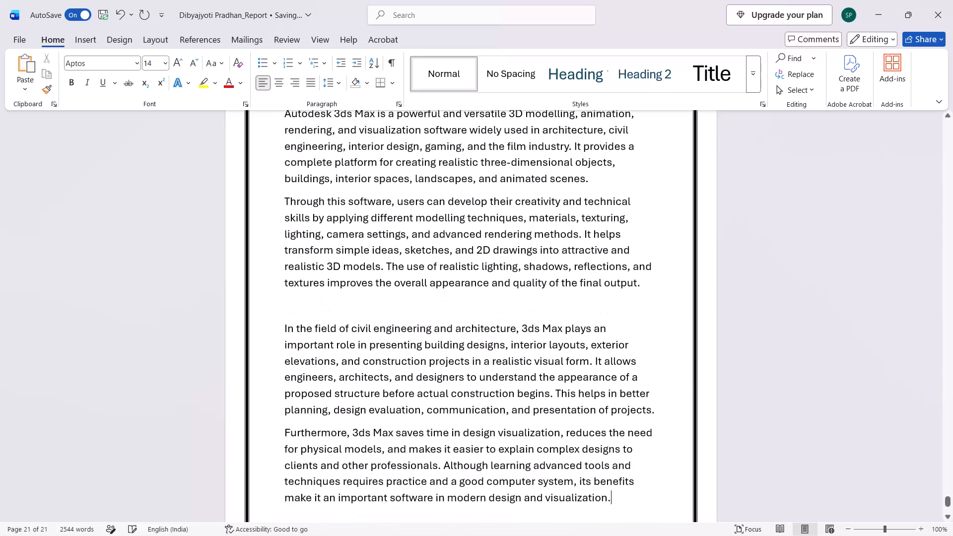
Change "3ds Max" to "3DS MAX" in the opening sentence of the Conclusion's first paragraph.
{"action": "scroll", "coordinate": [489, 348], "scroll_direction": "down", "scroll_amount": 8}
{"action": "scroll", "coordinate": [489, 351], "scroll_direction": "up", "scroll_amount": 4}
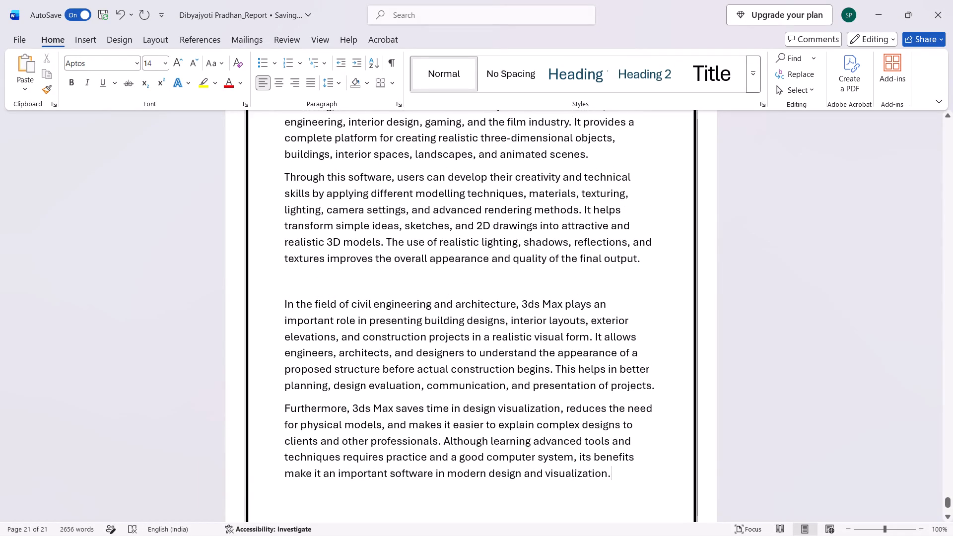
{"action": "scroll", "coordinate": [330, 247], "scroll_direction": "up", "scroll_amount": 4}
{"action": "left_click_drag", "start_coordinate": [336, 247], "coordinate": [374, 249]}
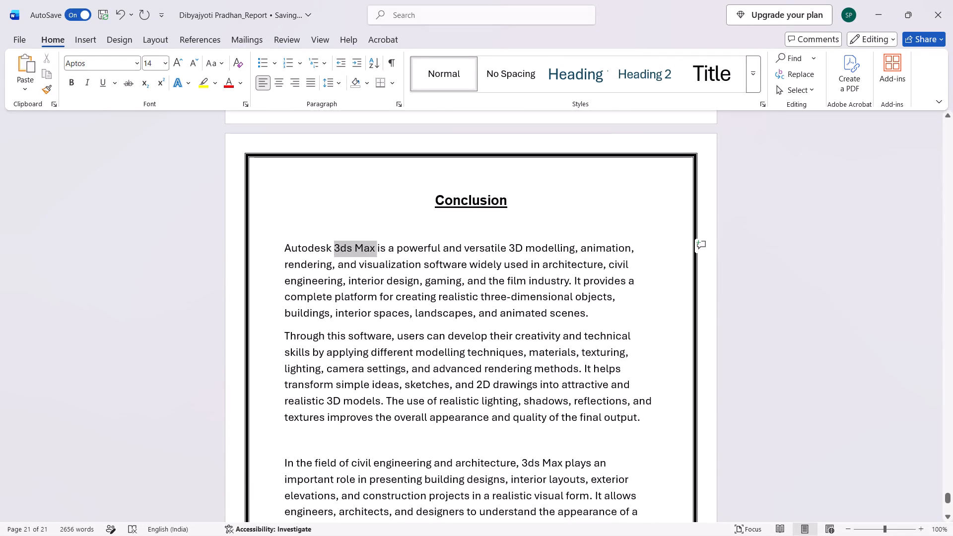
{"action": "left_click_drag", "start_coordinate": [374, 249], "coordinate": [374, 250]}
{"action": "type", "text": "3DS MAX"}
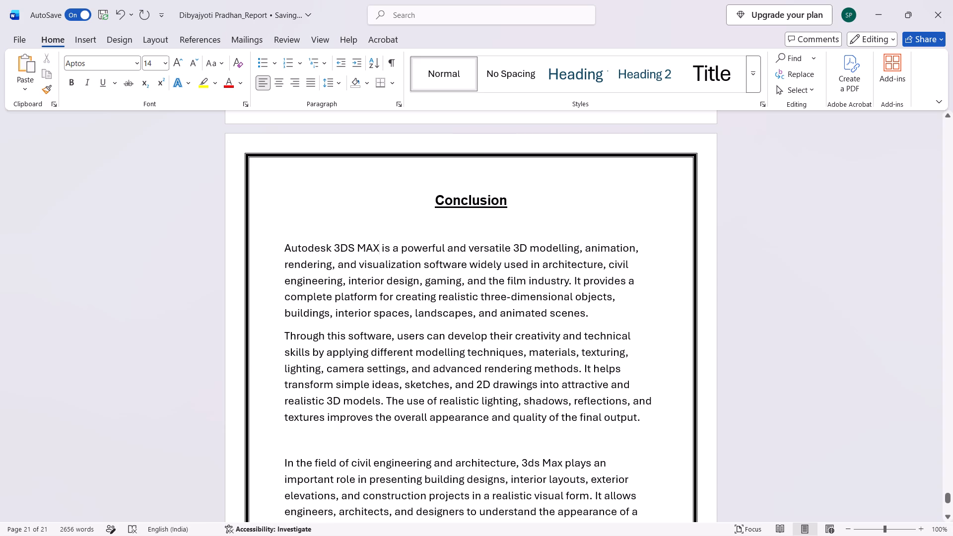
Change "3ds Max" to "3DS MAX" in the Conclusion paragraphs beginning "In the field of civil engineering" and "Furthermore".
{"action": "scroll", "coordinate": [474, 388], "scroll_direction": "down", "scroll_amount": 2}
{"action": "scroll", "coordinate": [376, 383], "scroll_direction": "down", "scroll_amount": 1}
{"action": "scroll", "coordinate": [472, 358], "scroll_direction": "down", "scroll_amount": 1}
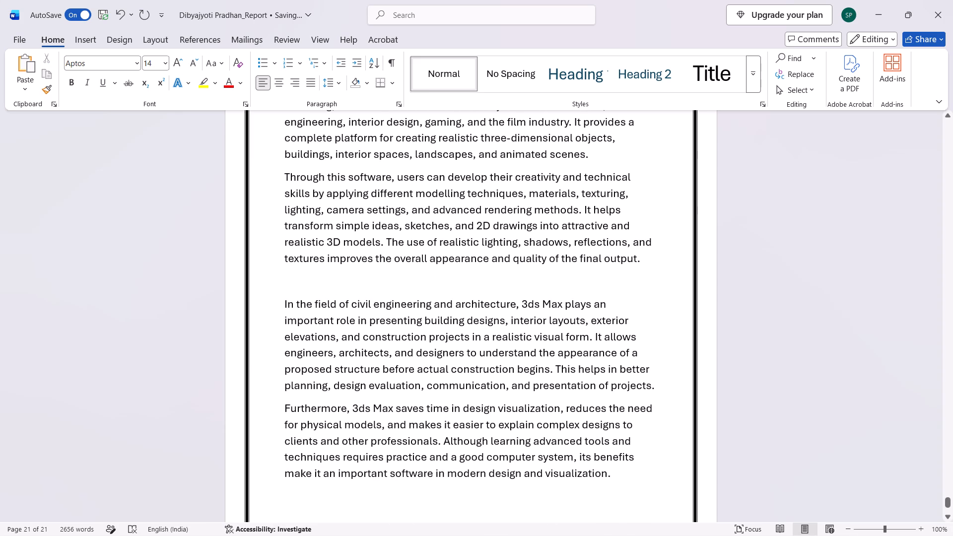
{"action": "left_click_drag", "start_coordinate": [529, 299], "coordinate": [565, 310]}
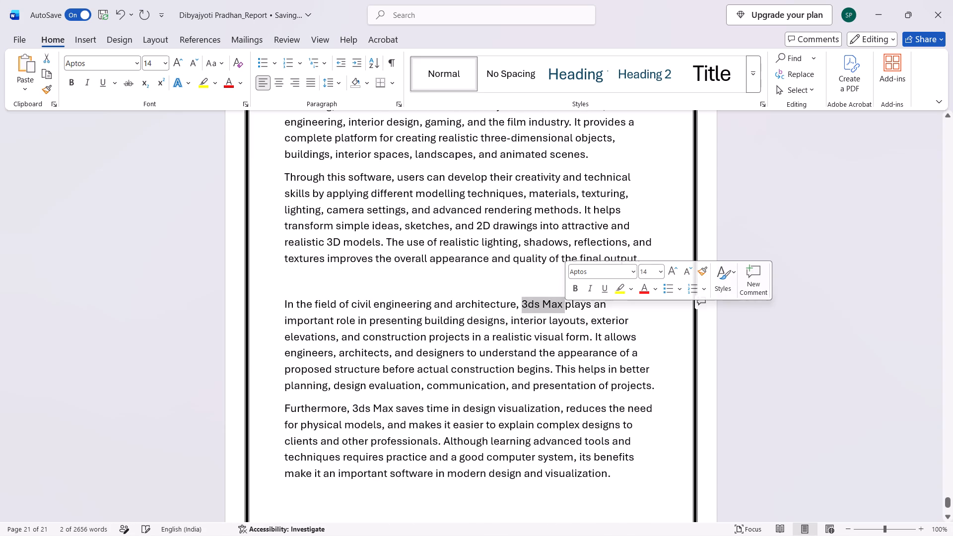
{"action": "type", "text": "3DS MAX"}
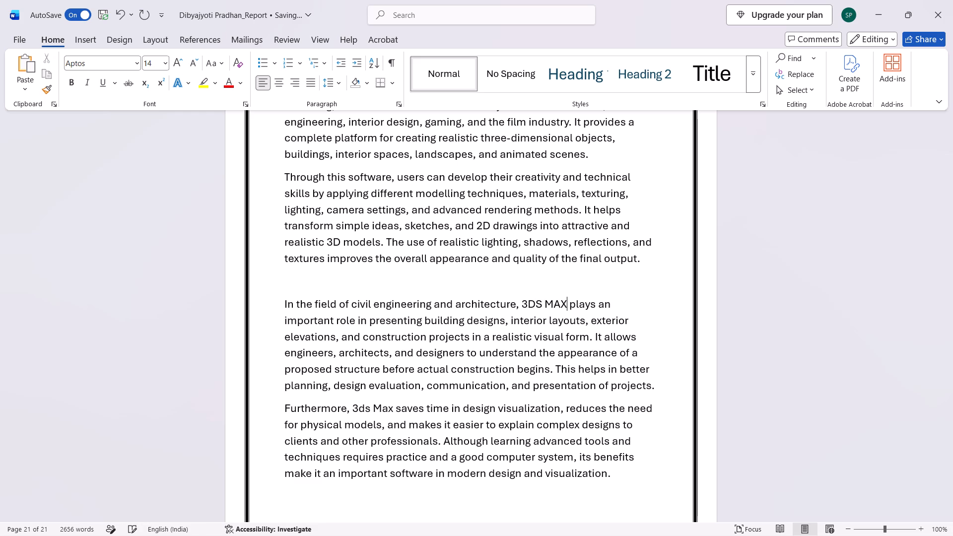
{"action": "scroll", "coordinate": [436, 405], "scroll_direction": "down", "scroll_amount": 1}
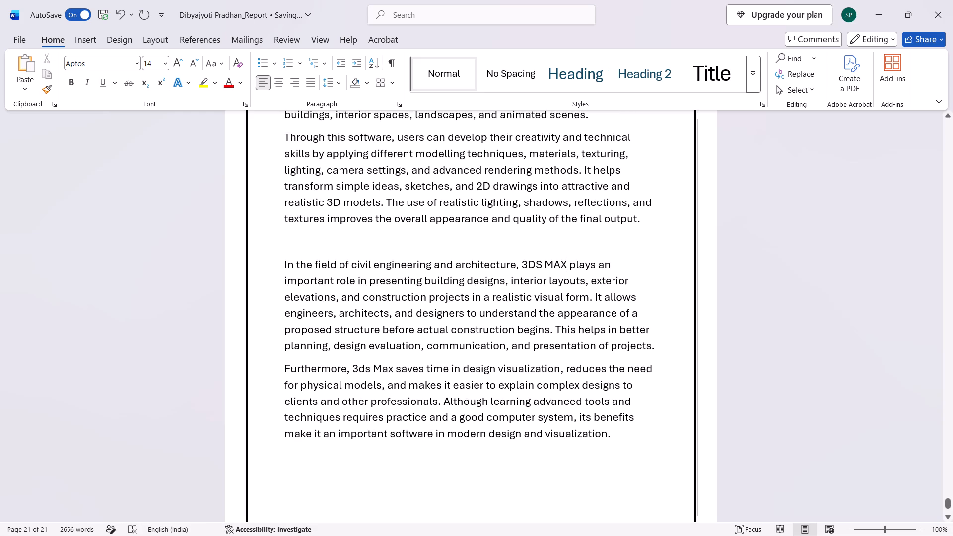
{"action": "left_click_drag", "start_coordinate": [353, 368], "coordinate": [390, 370]}
{"action": "type", "text": "3DS"}
{"action": "key", "text": "space"}
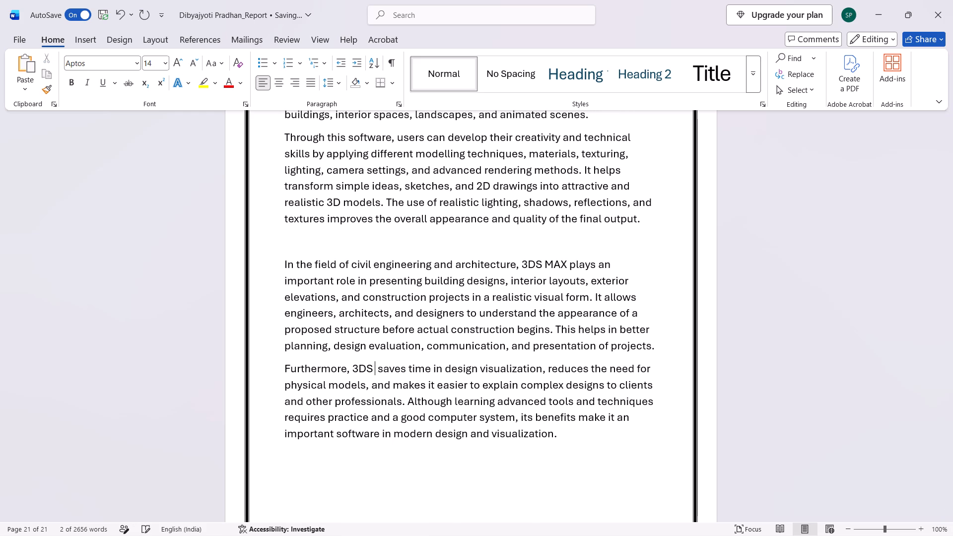
{"action": "type", "text": "MAX"}
Look over the Conclusion page in the Word report, and examine the closing Conclusion page of the reference internship PDF in Edge.
{"action": "scroll", "coordinate": [390, 370], "scroll_direction": "down", "scroll_amount": 1}
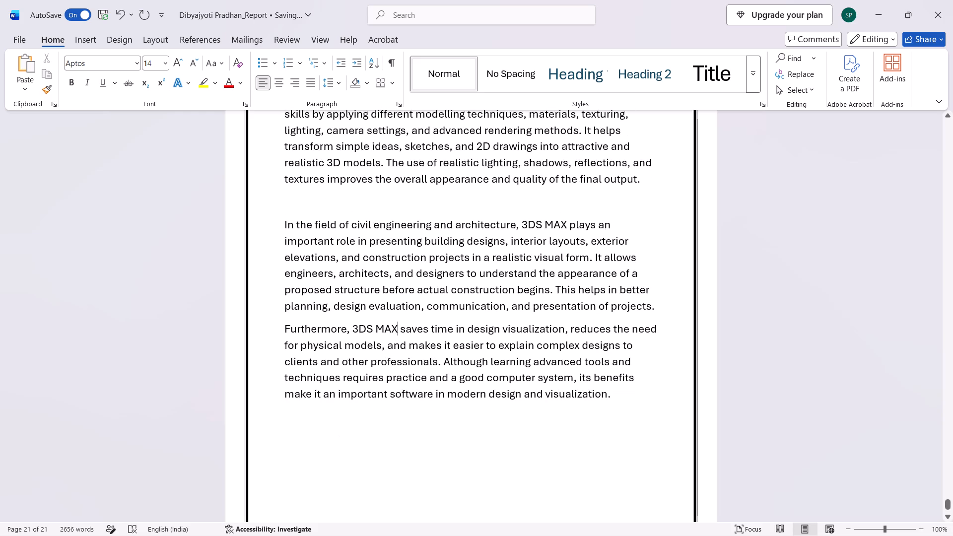
{"action": "scroll", "coordinate": [497, 314], "scroll_direction": "up", "scroll_amount": 7}
{"action": "scroll", "coordinate": [500, 254], "scroll_direction": "up", "scroll_amount": 5}
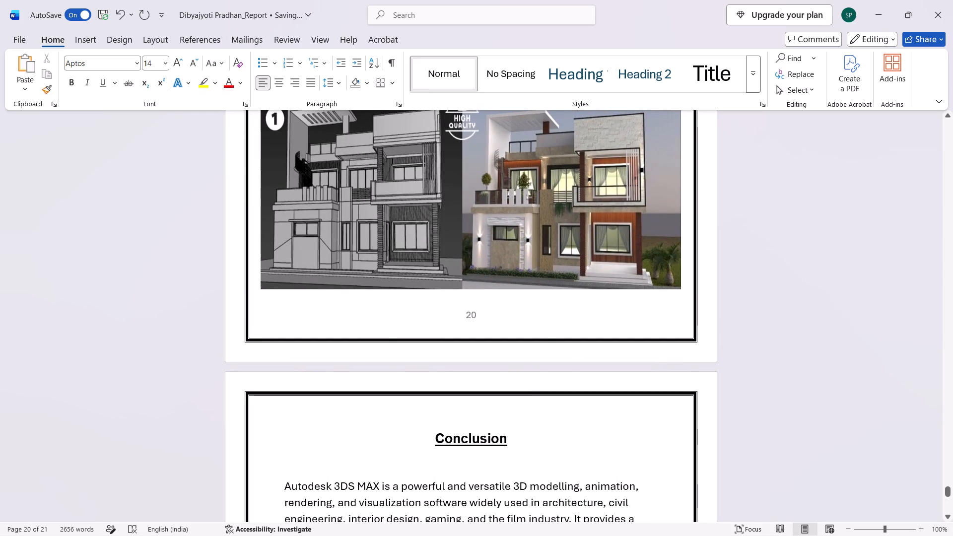
{"action": "scroll", "coordinate": [585, 311], "scroll_direction": "down", "scroll_amount": 13}
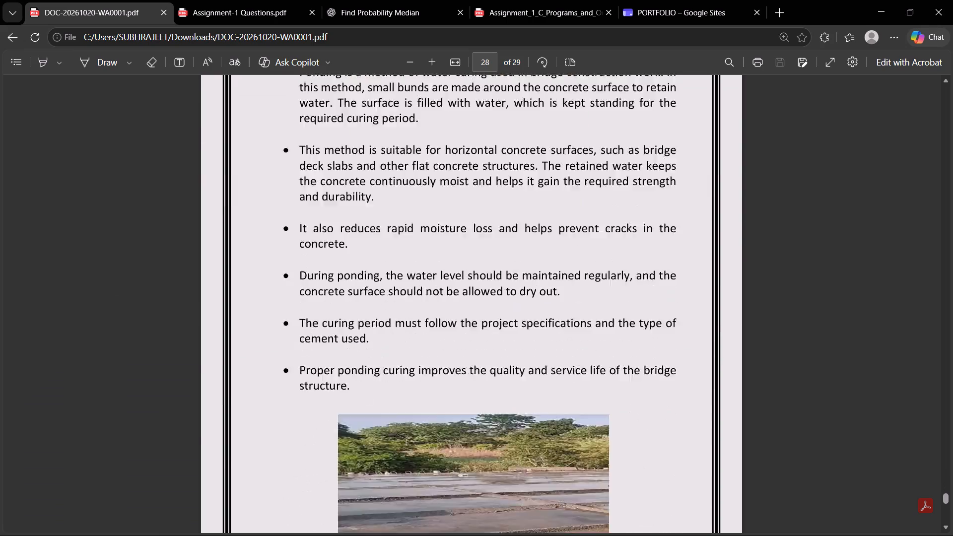
{"action": "scroll", "coordinate": [843, 355], "scroll_direction": "down", "scroll_amount": 19}
{"action": "scroll", "coordinate": [782, 353], "scroll_direction": "up", "scroll_amount": 5}
{"action": "scroll", "coordinate": [782, 353], "scroll_direction": "down", "scroll_amount": 2}
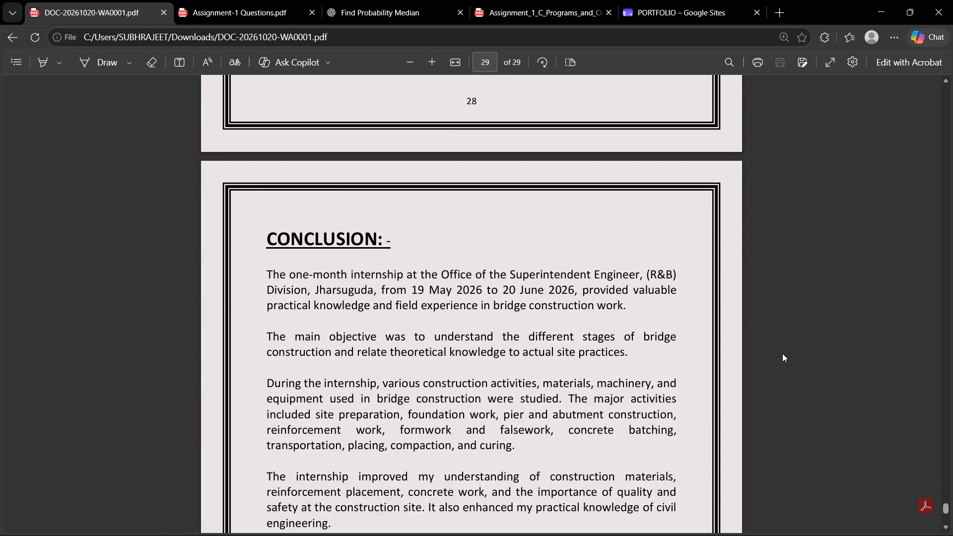
{"action": "scroll", "coordinate": [782, 353], "scroll_direction": "down", "scroll_amount": 7}
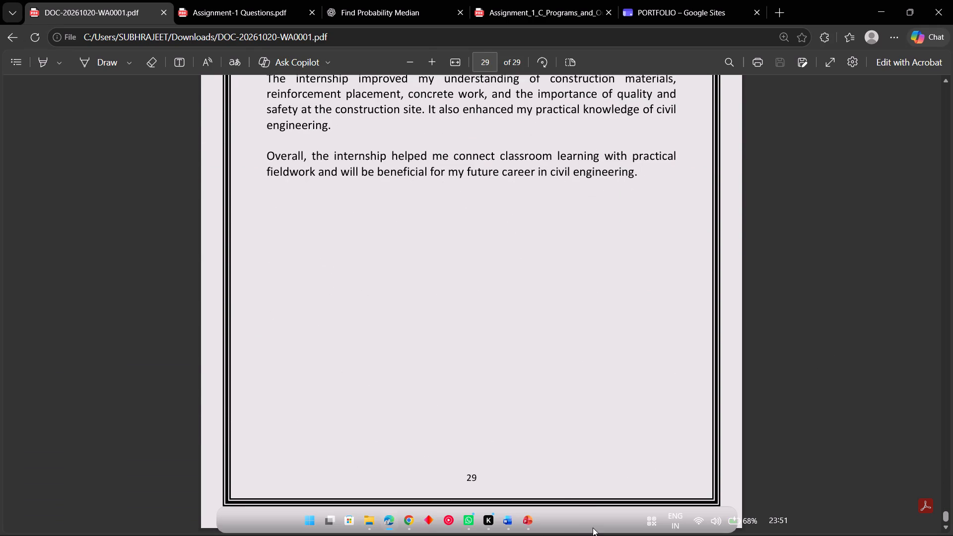
{"action": "scroll", "coordinate": [537, 429], "scroll_direction": "up", "scroll_amount": 5}
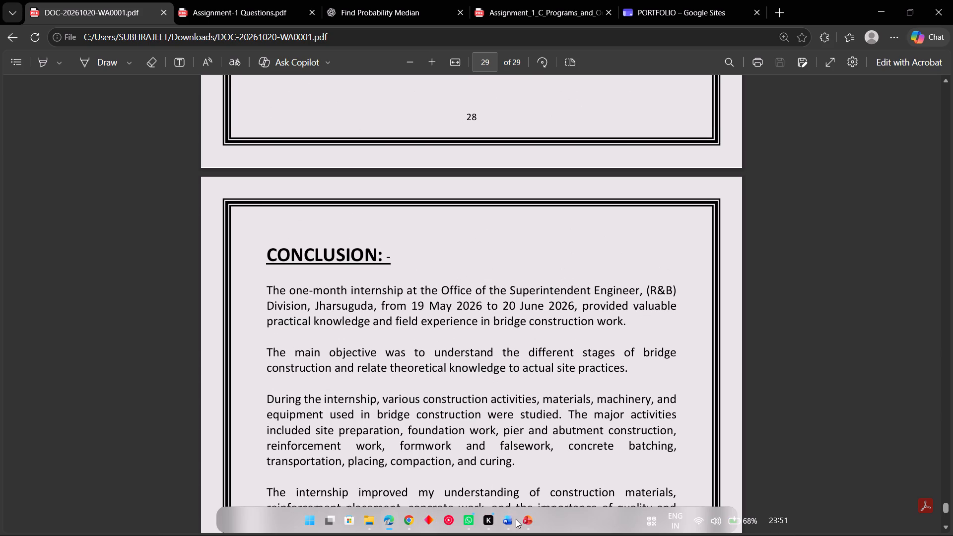
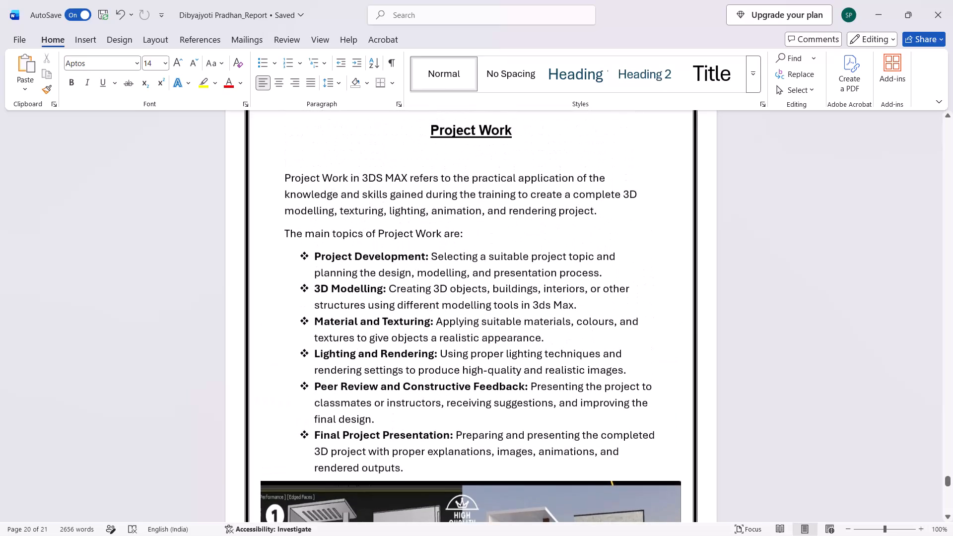
Search the report for "smart classes" and delete the word "of" between "Smart Classes" and "India" in the Acknowledgement.
{"action": "left_click", "coordinate": [534, 316]}
{"action": "key", "text": "ctrl+f"}
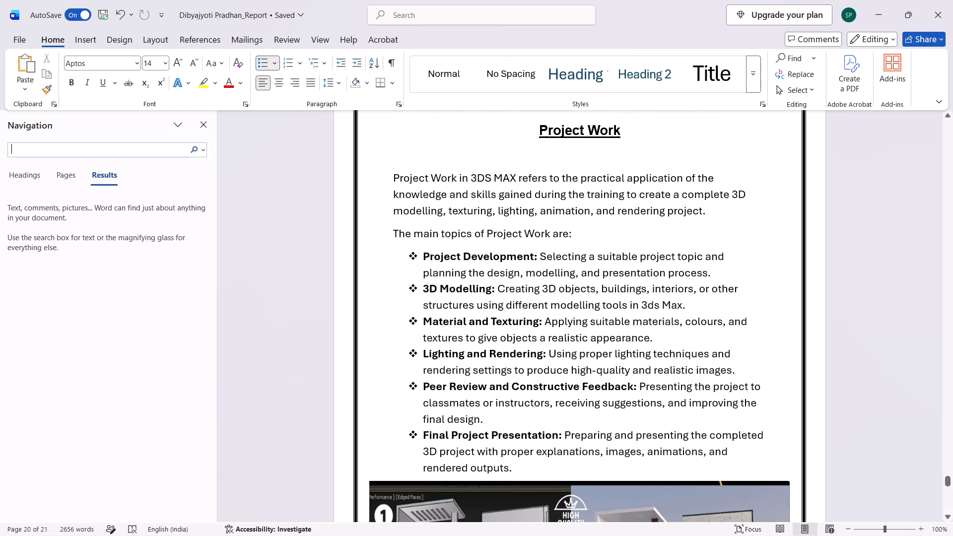
{"action": "type", "text": "smart"}
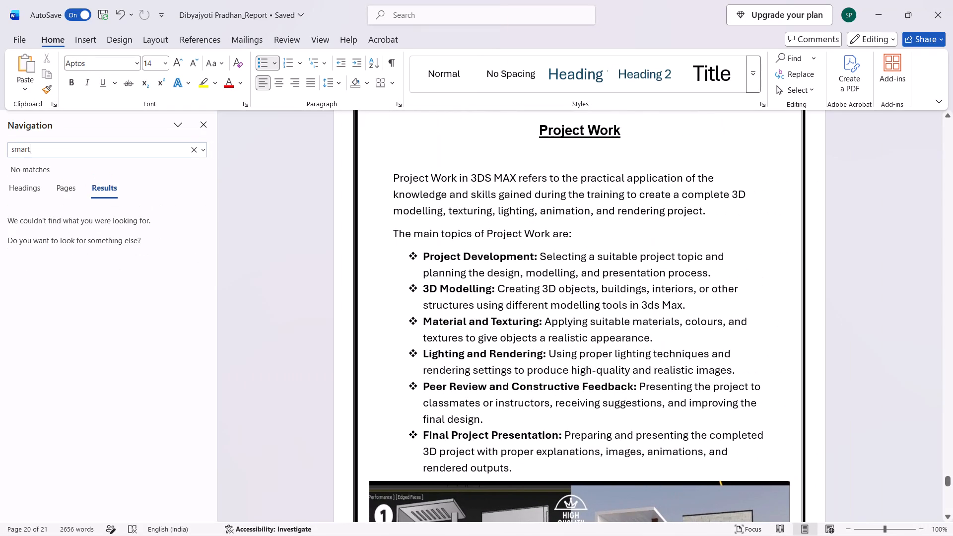
{"action": "key", "text": "space"}
{"action": "type", "text": "classes"}
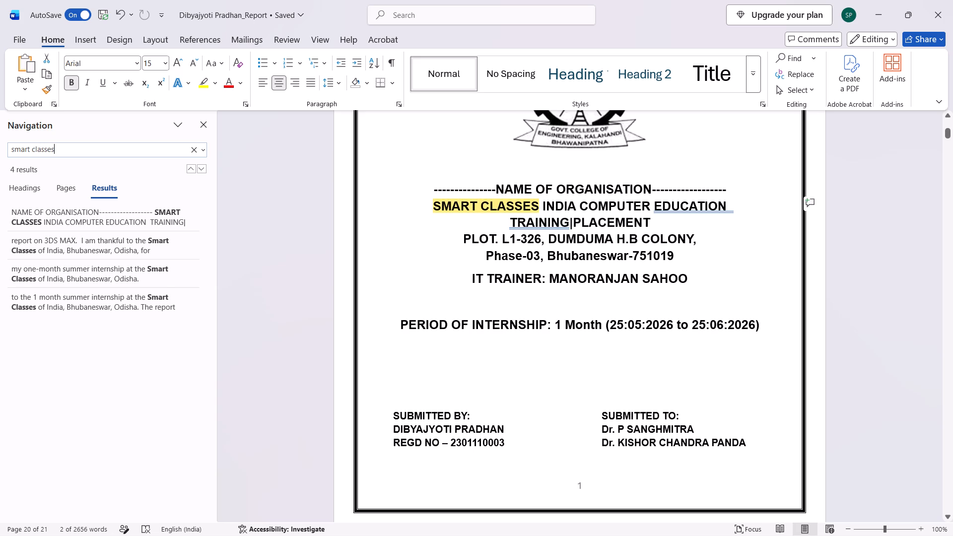
{"action": "left_click", "coordinate": [124, 252]}
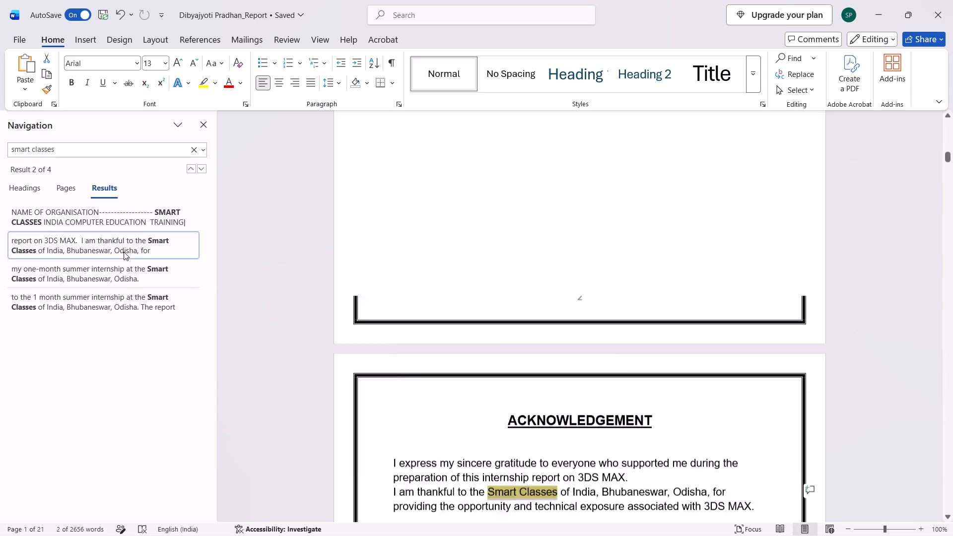
{"action": "left_click", "coordinate": [571, 213]}
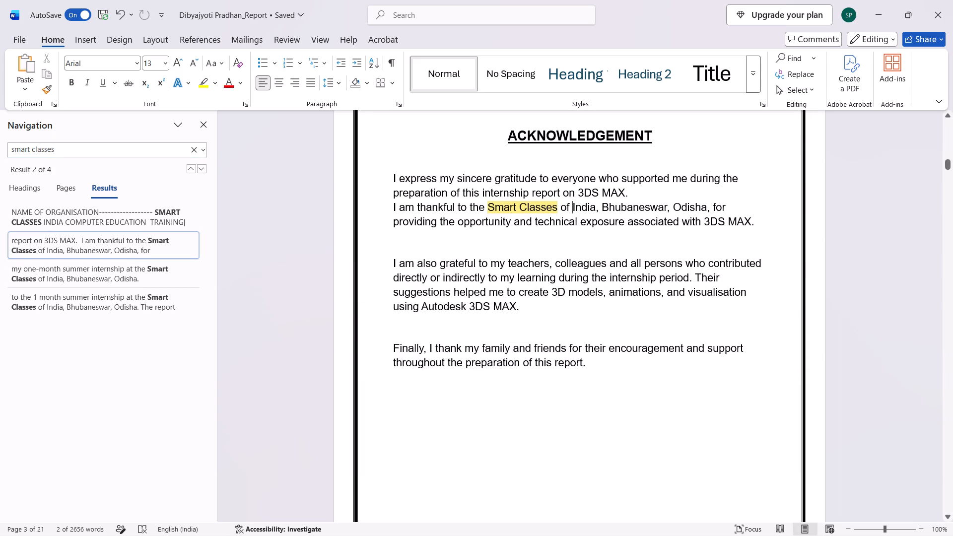
{"action": "left_click", "coordinate": [570, 211]}
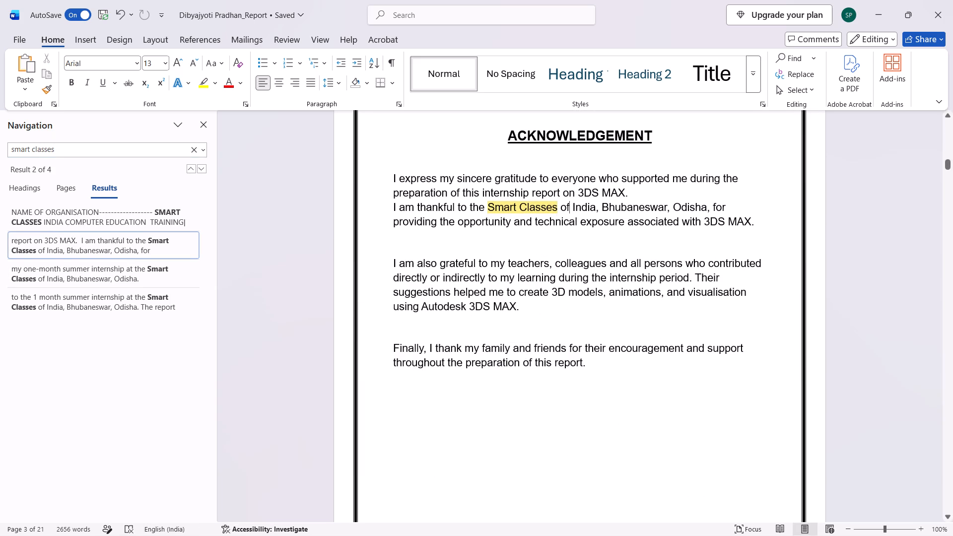
{"action": "key", "text": "BackSpace"}
{"action": "key", "text": "BackSpace"}
{"action": "key", "text": "BackSpace"}
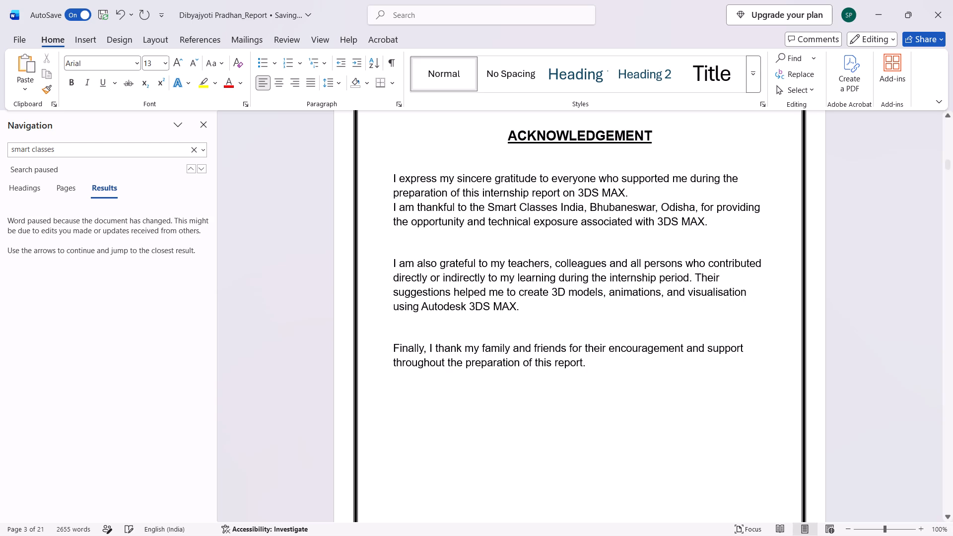
Go to the following "smart classes" match and delete "of" before "India" in the Declaration's first paragraph.
{"action": "left_click", "coordinate": [72, 147]}
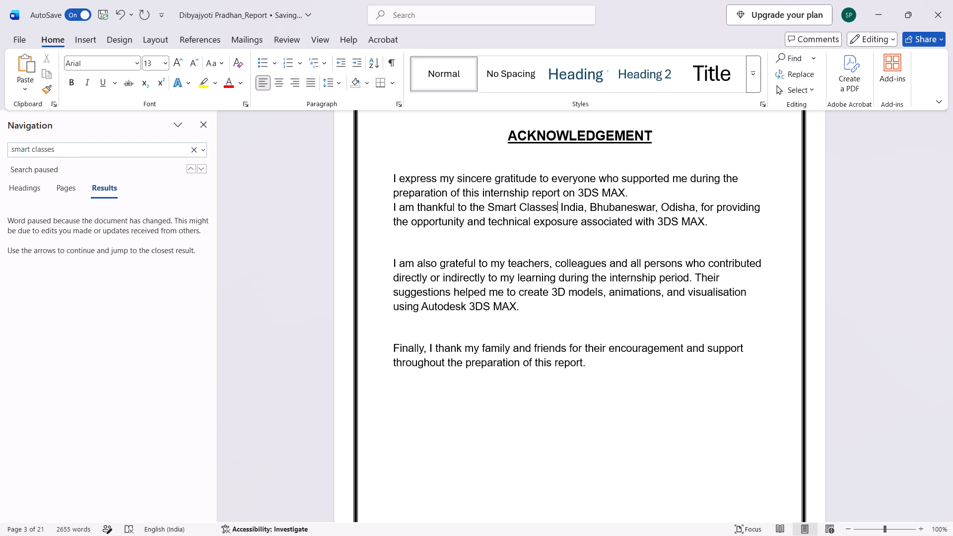
{"action": "left_click", "coordinate": [68, 148]}
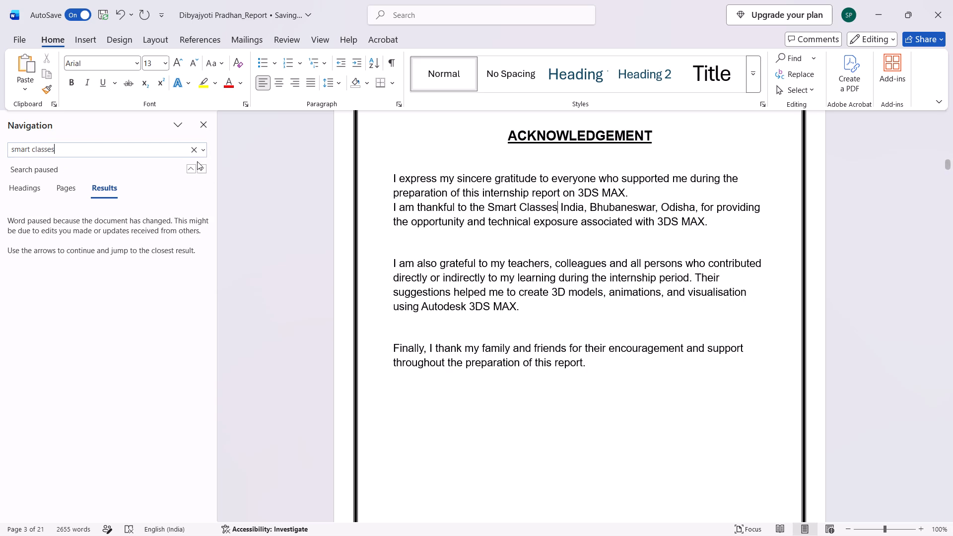
{"action": "left_click", "coordinate": [202, 167]}
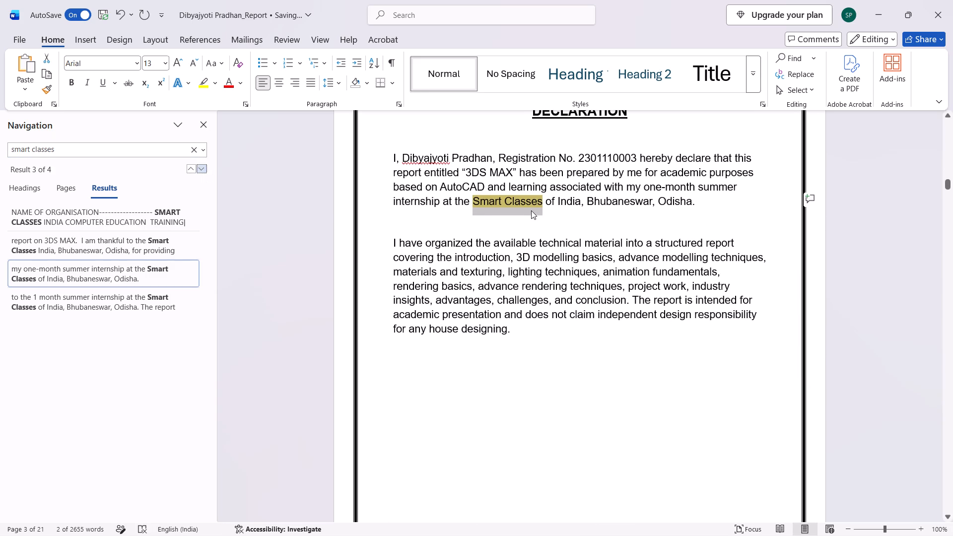
{"action": "left_click", "coordinate": [552, 206]}
{"action": "left_click", "coordinate": [553, 206]}
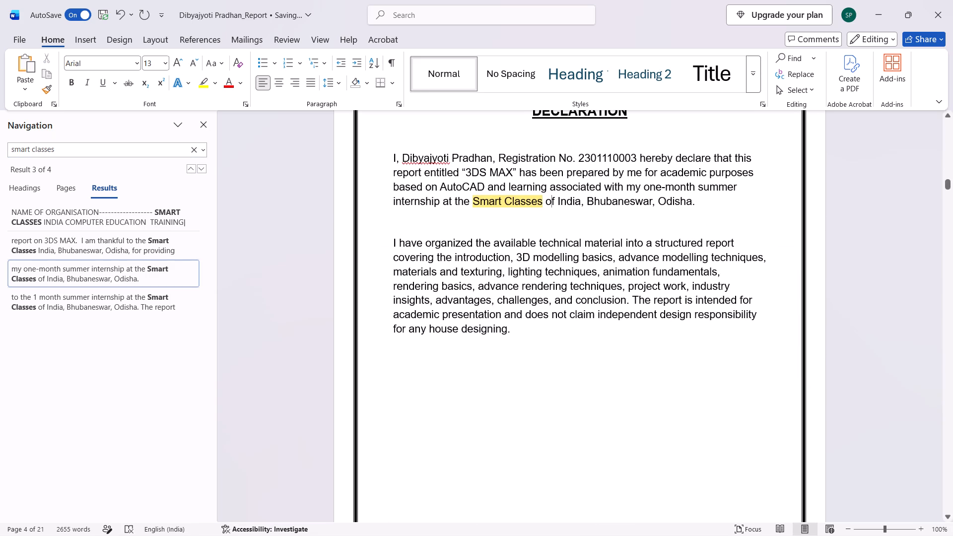
{"action": "key", "text": "BackSpace"}
{"action": "key", "text": "BackSpace"}
{"action": "key", "text": "BackSpace"}
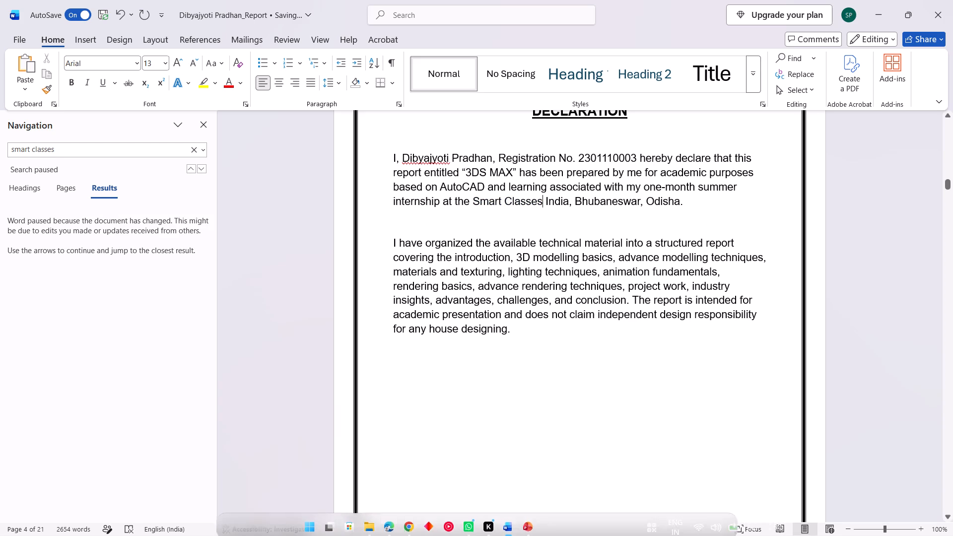
Go to the "smart classes" match in the Abstract and delete "of" so it reads "Smart Classes India".
{"action": "left_click", "coordinate": [199, 170]}
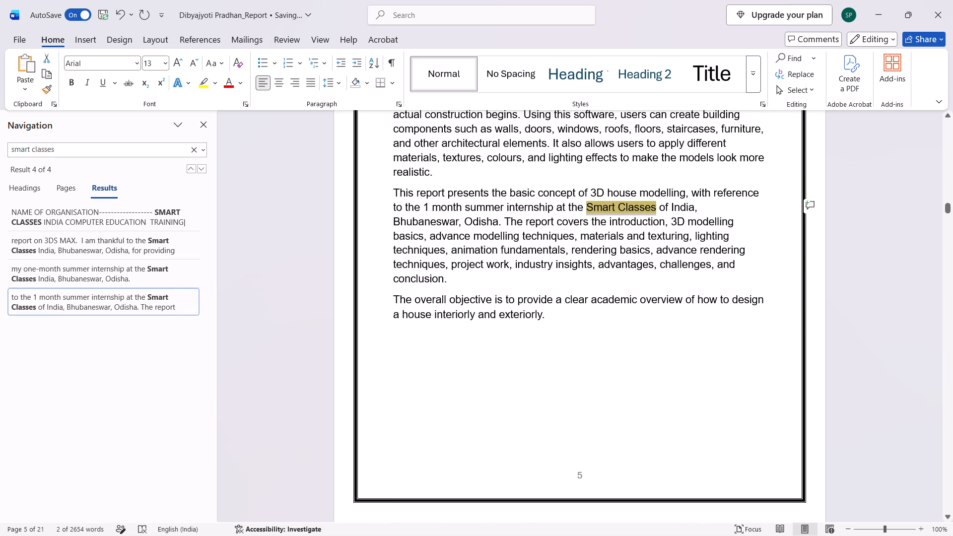
{"action": "left_click", "coordinate": [672, 205]}
{"action": "key", "text": "BackSpace"}
{"action": "key", "text": "BackSpace"}
{"action": "key", "text": "BackSpace"}
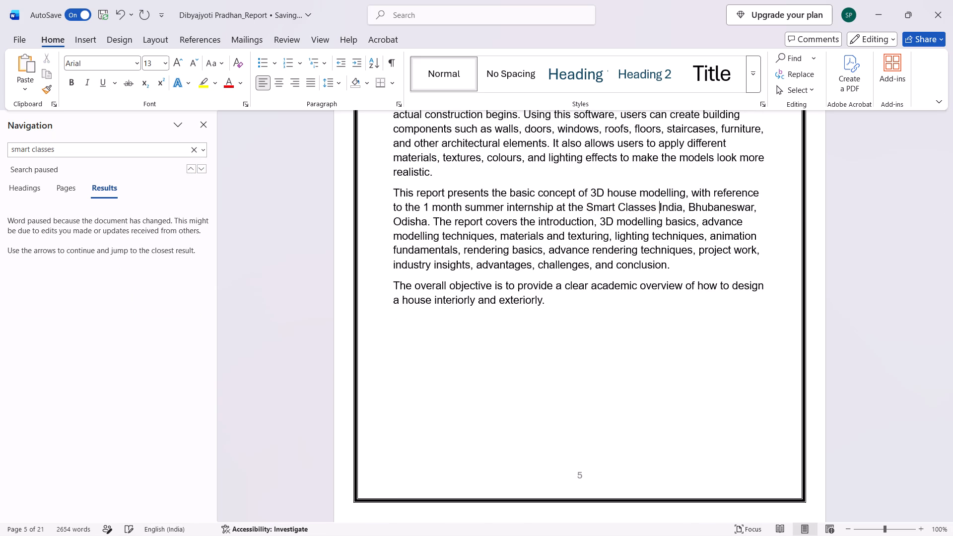
Close the search and review the report's front pages, from the cover to the Table of Contents, with several pages in view.
{"action": "scroll", "coordinate": [697, 218], "scroll_direction": "down", "scroll_amount": 10}
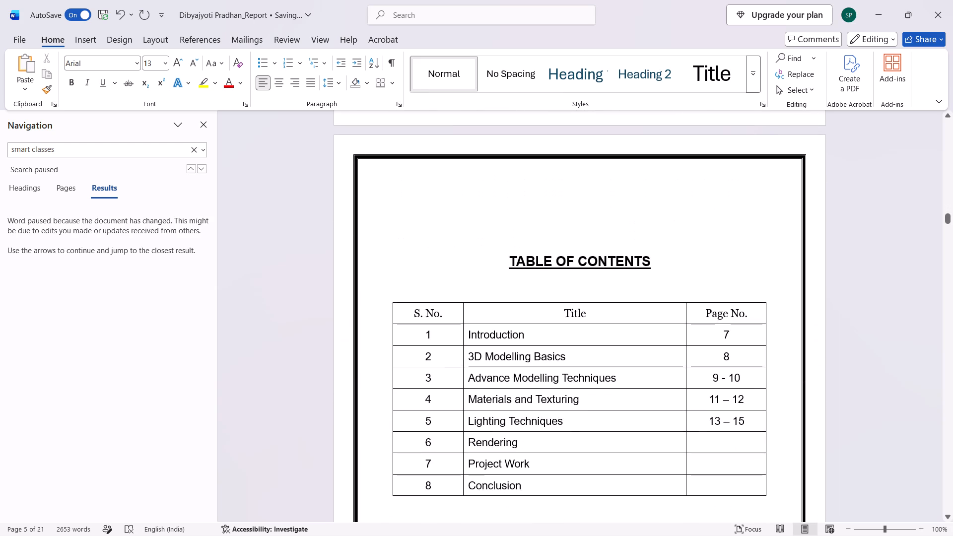
{"action": "scroll", "coordinate": [694, 219], "scroll_direction": "down", "scroll_amount": 9}
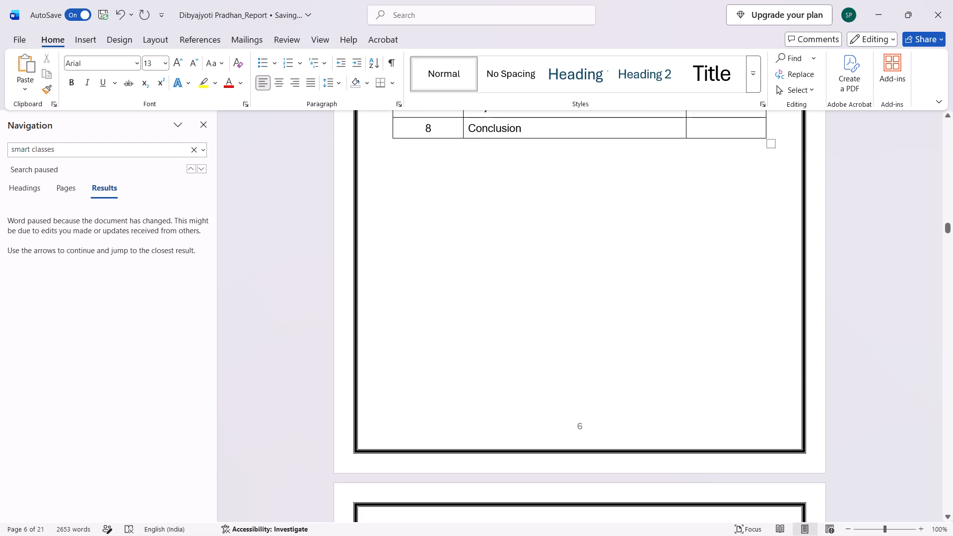
{"action": "scroll", "coordinate": [855, 402], "scroll_direction": "down", "scroll_amount": 5, "text": "ctrl"}
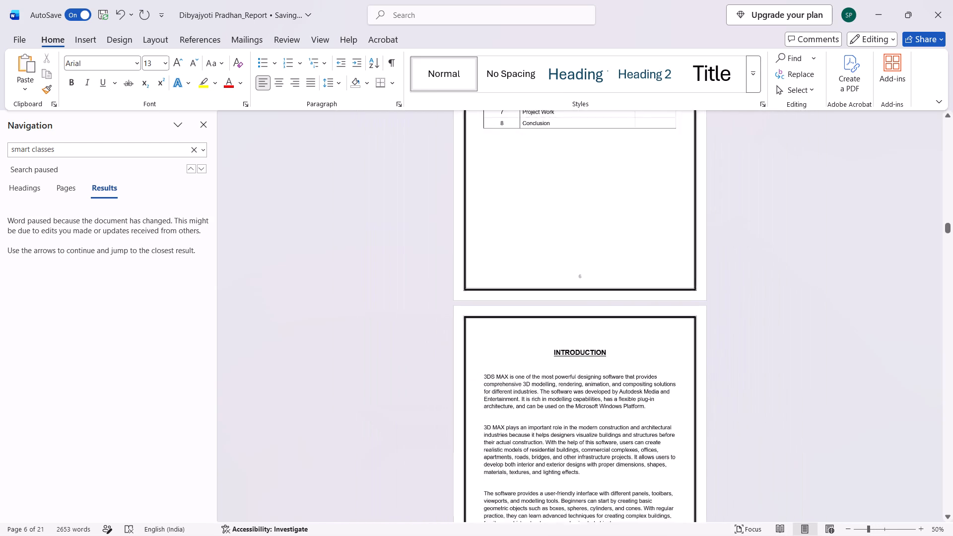
{"action": "scroll", "coordinate": [855, 402], "scroll_direction": "up", "scroll_amount": 2}
{"action": "scroll", "coordinate": [771, 367], "scroll_direction": "up", "scroll_amount": 1}
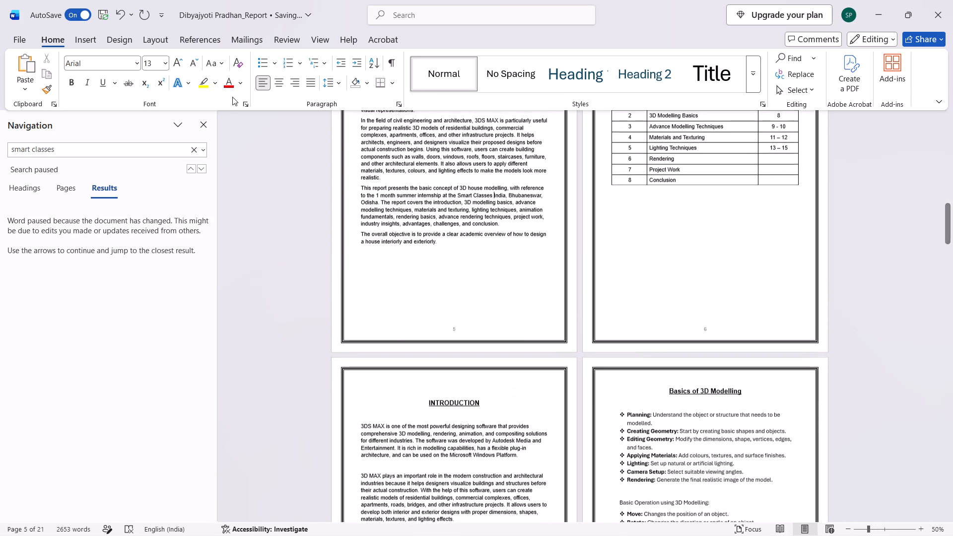
{"action": "left_click", "coordinate": [204, 129]}
{"action": "scroll", "coordinate": [524, 235], "scroll_direction": "up", "scroll_amount": 5}
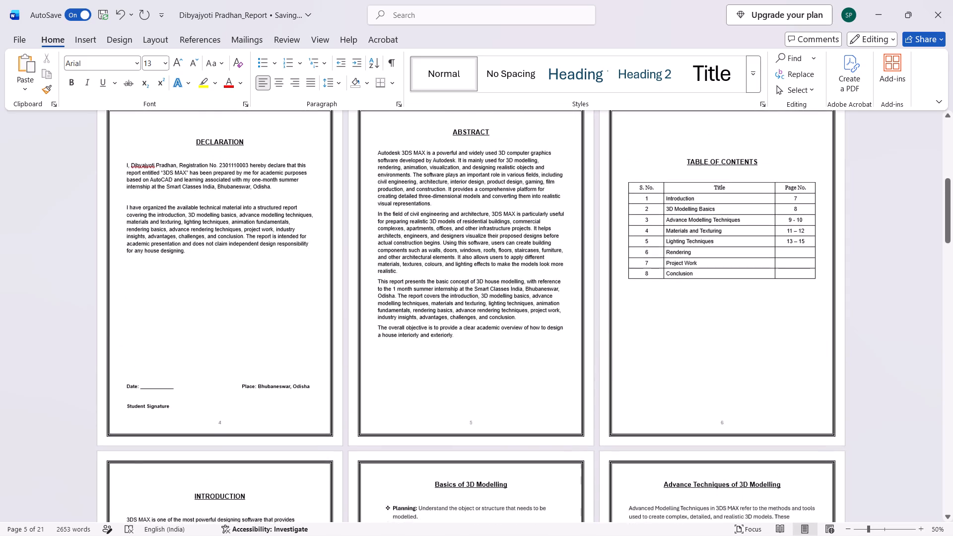
{"action": "scroll", "coordinate": [566, 242], "scroll_direction": "up", "scroll_amount": 2, "text": "ctrl"}
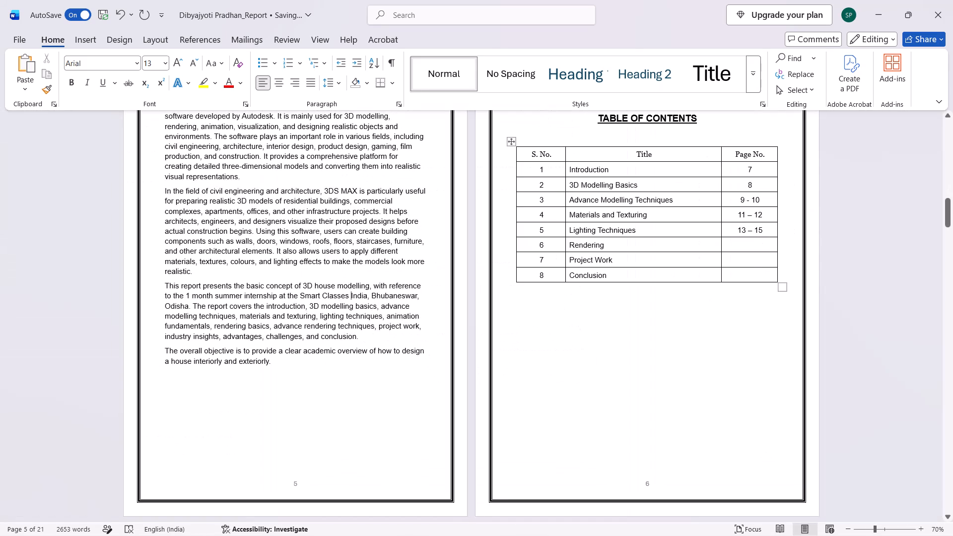
{"action": "scroll", "coordinate": [565, 242], "scroll_direction": "up", "scroll_amount": 14}
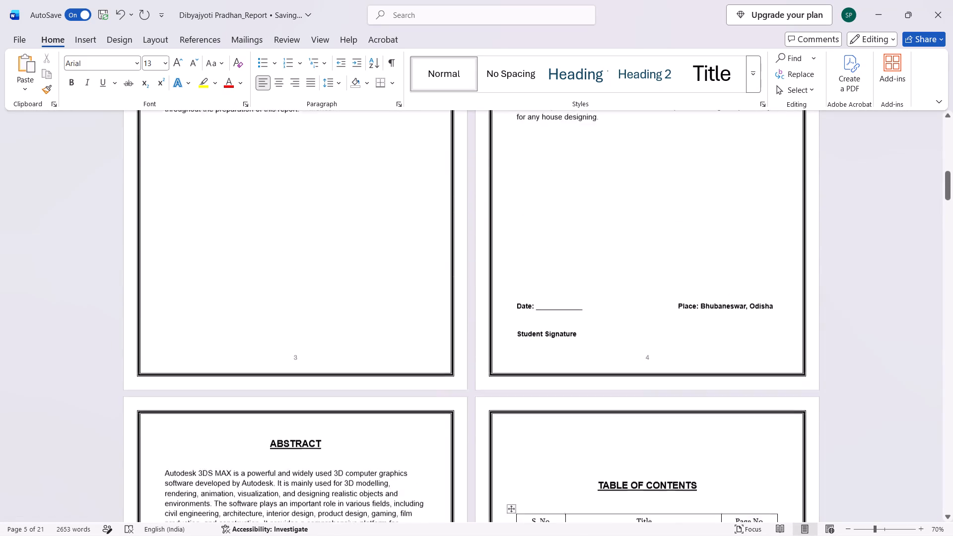
{"action": "scroll", "coordinate": [567, 241], "scroll_direction": "up", "scroll_amount": 9}
{"action": "scroll", "coordinate": [590, 235], "scroll_direction": "up", "scroll_amount": 20}
{"action": "scroll", "coordinate": [590, 235], "scroll_direction": "up", "scroll_amount": 1}
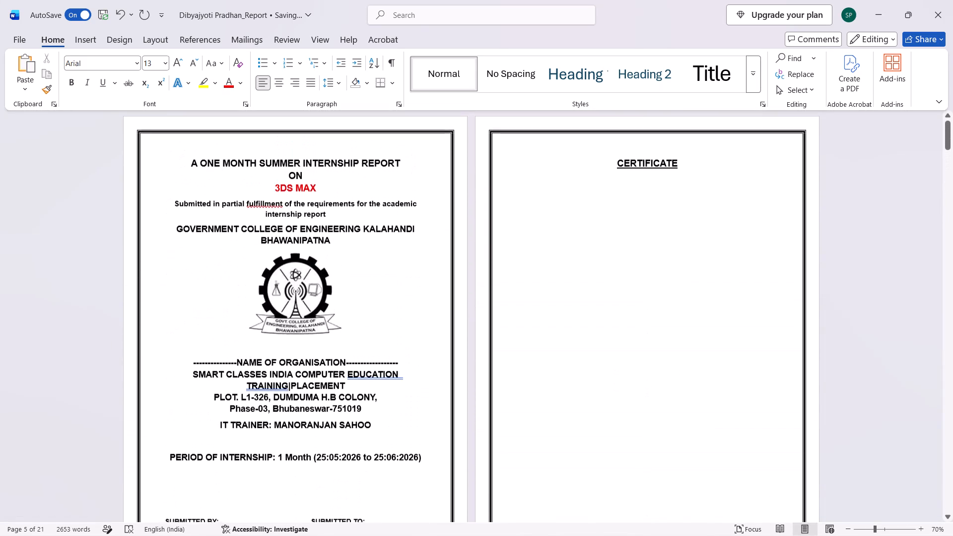
{"action": "scroll", "coordinate": [605, 232], "scroll_direction": "up", "scroll_amount": 3}
{"action": "scroll", "coordinate": [601, 231], "scroll_direction": "down", "scroll_amount": 7}
{"action": "scroll", "coordinate": [601, 231], "scroll_direction": "up", "scroll_amount": 7}
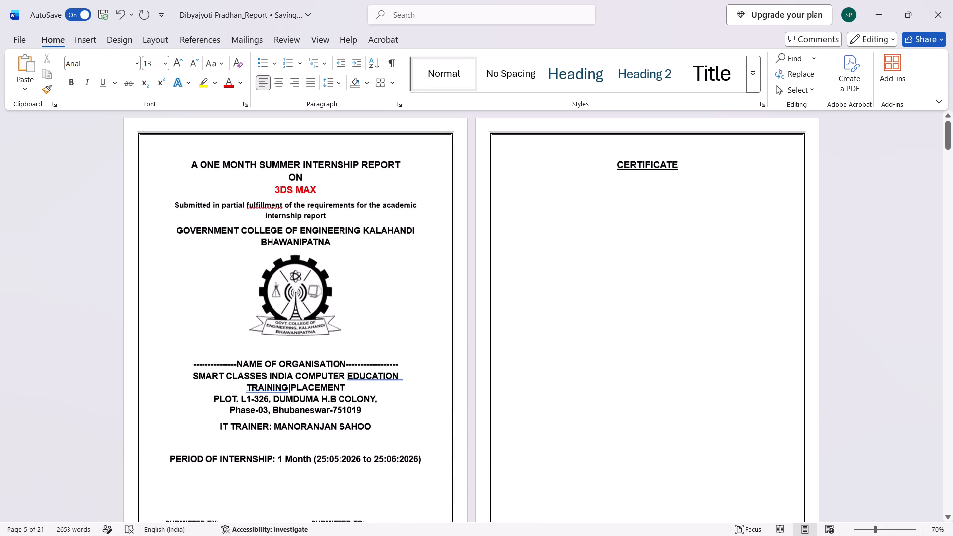
{"action": "scroll", "coordinate": [620, 209], "scroll_direction": "down", "scroll_amount": 12}
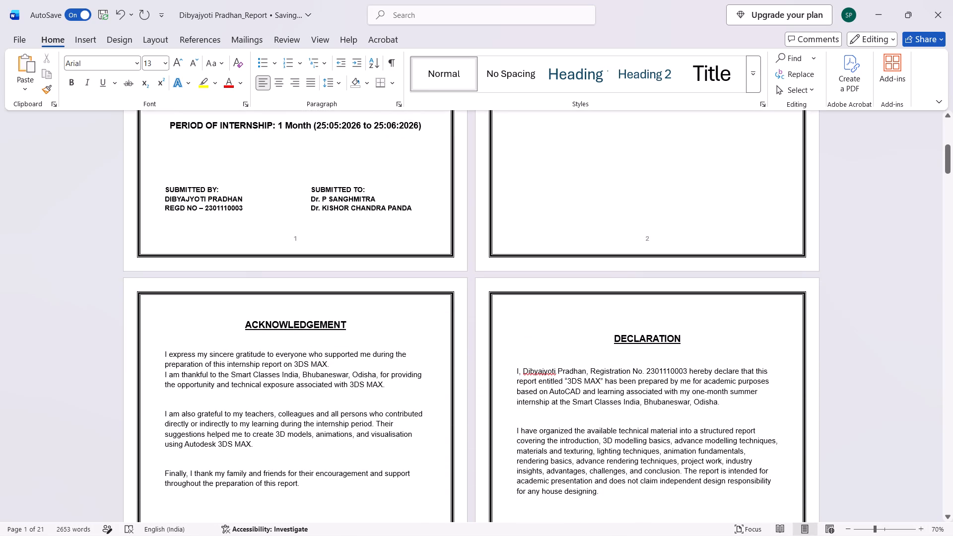
{"action": "scroll", "coordinate": [605, 333], "scroll_direction": "down", "scroll_amount": 13}
{"action": "scroll", "coordinate": [607, 321], "scroll_direction": "up", "scroll_amount": 7}
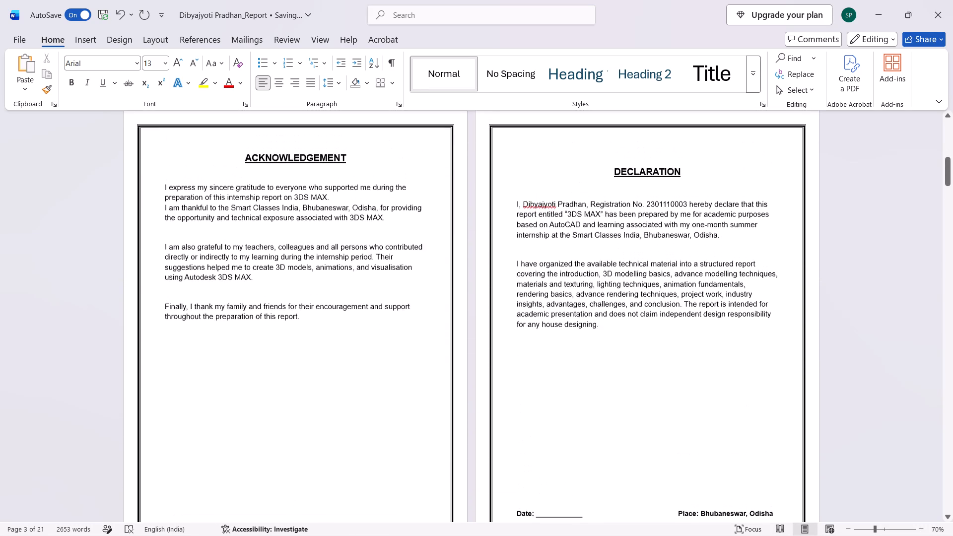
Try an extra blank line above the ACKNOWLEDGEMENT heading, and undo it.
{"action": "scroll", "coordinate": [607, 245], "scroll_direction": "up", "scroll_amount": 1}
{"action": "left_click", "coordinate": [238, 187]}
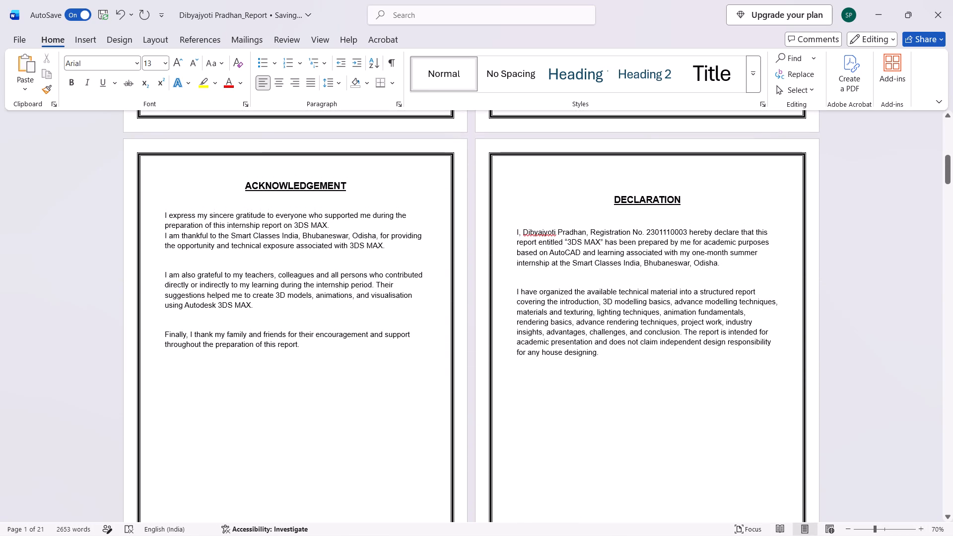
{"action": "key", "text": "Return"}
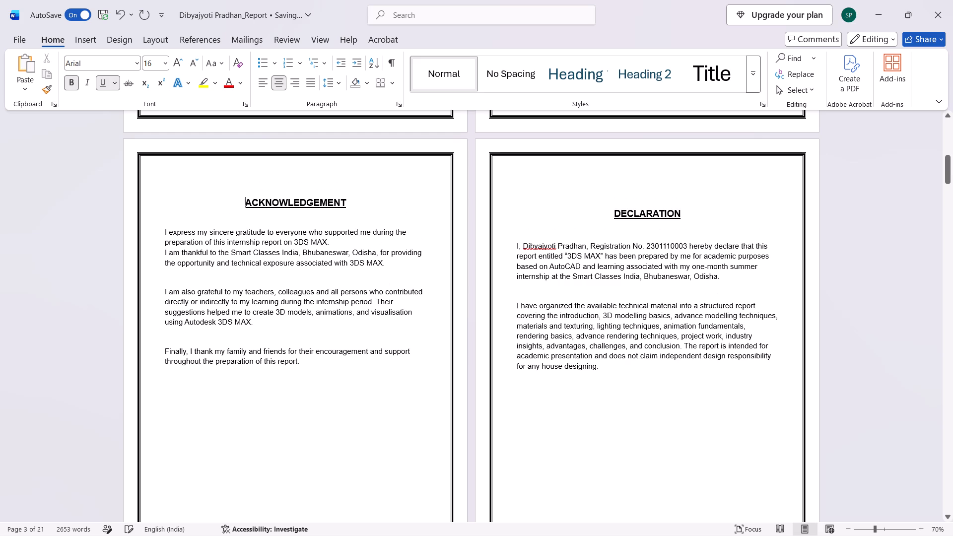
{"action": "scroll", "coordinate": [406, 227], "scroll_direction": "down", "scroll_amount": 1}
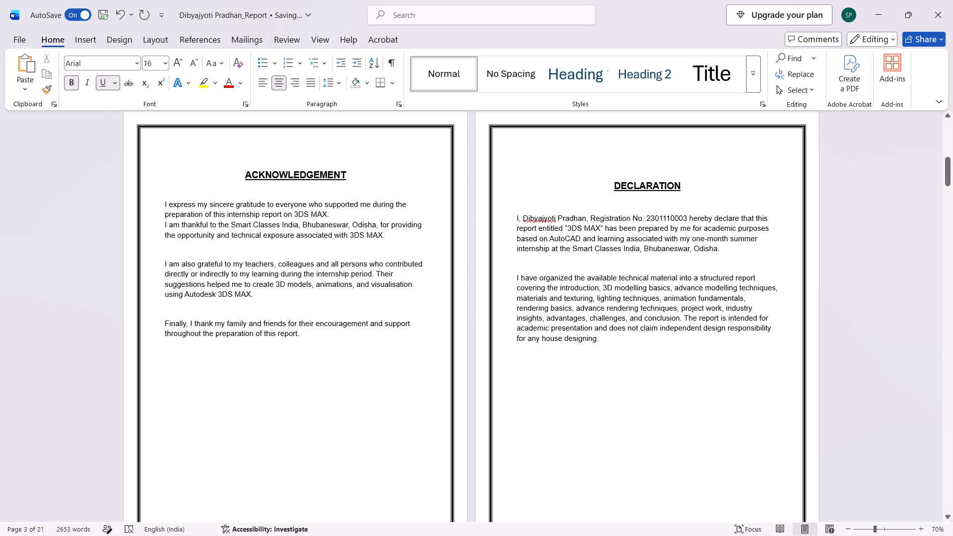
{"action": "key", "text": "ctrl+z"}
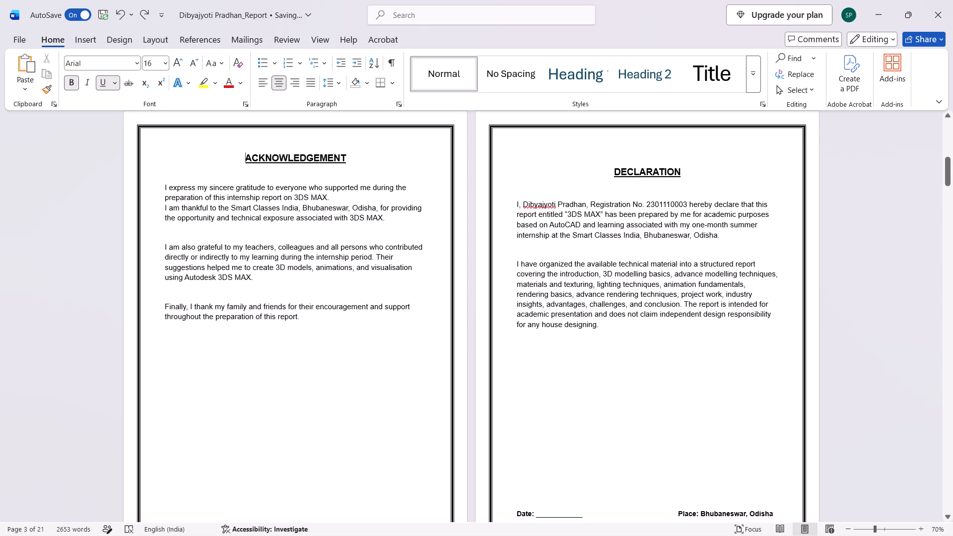
Look over the Declaration's signature area, the Abstract and the Table of Contents.
{"action": "scroll", "coordinate": [630, 213], "scroll_direction": "down", "scroll_amount": 6}
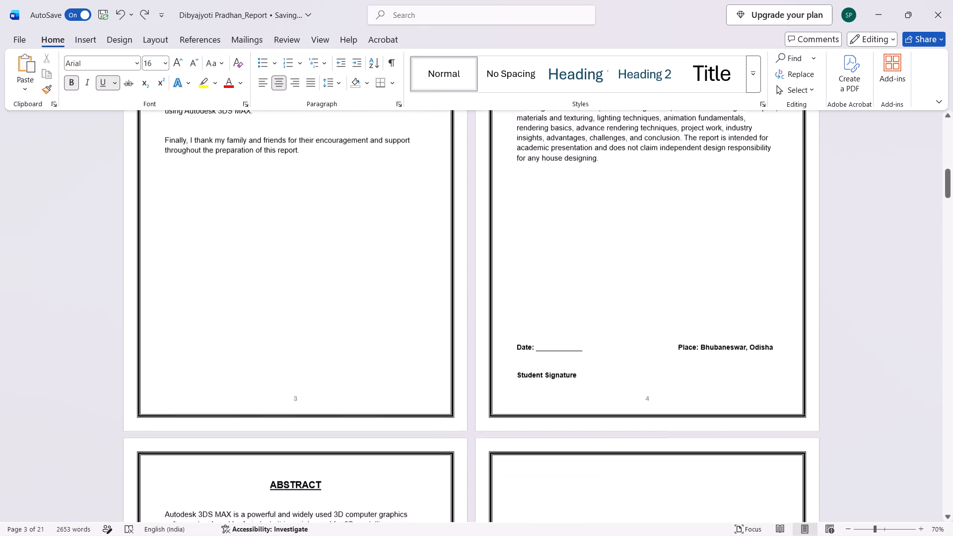
{"action": "scroll", "coordinate": [631, 231], "scroll_direction": "down", "scroll_amount": 10}
{"action": "scroll", "coordinate": [592, 239], "scroll_direction": "up", "scroll_amount": 1}
{"action": "scroll", "coordinate": [592, 239], "scroll_direction": "down", "scroll_amount": 1}
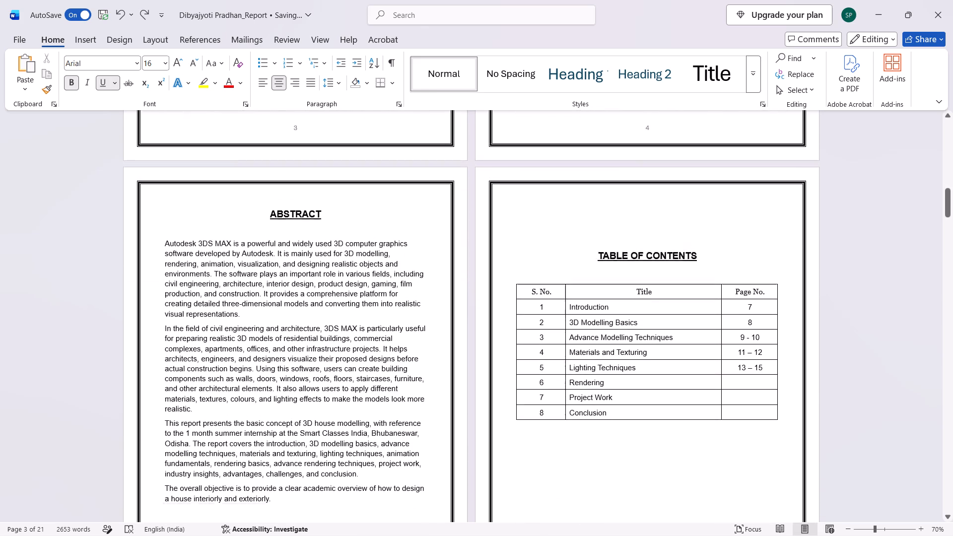
Look over the report from the Table of Contents and Introduction to the Conclusion on the last page, and return to the cover.
{"action": "scroll", "coordinate": [580, 248], "scroll_direction": "down", "scroll_amount": 2}
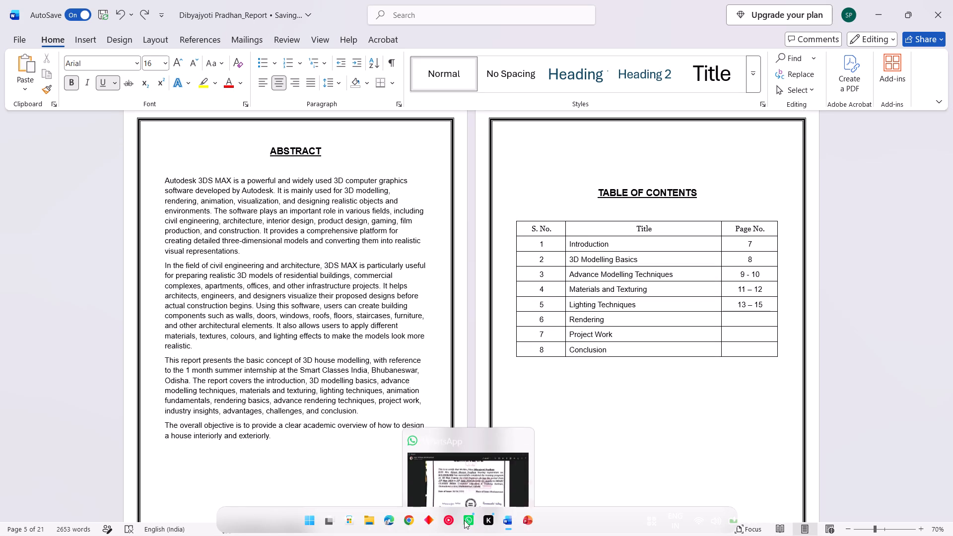
{"action": "scroll", "coordinate": [790, 361], "scroll_direction": "down", "scroll_amount": 14}
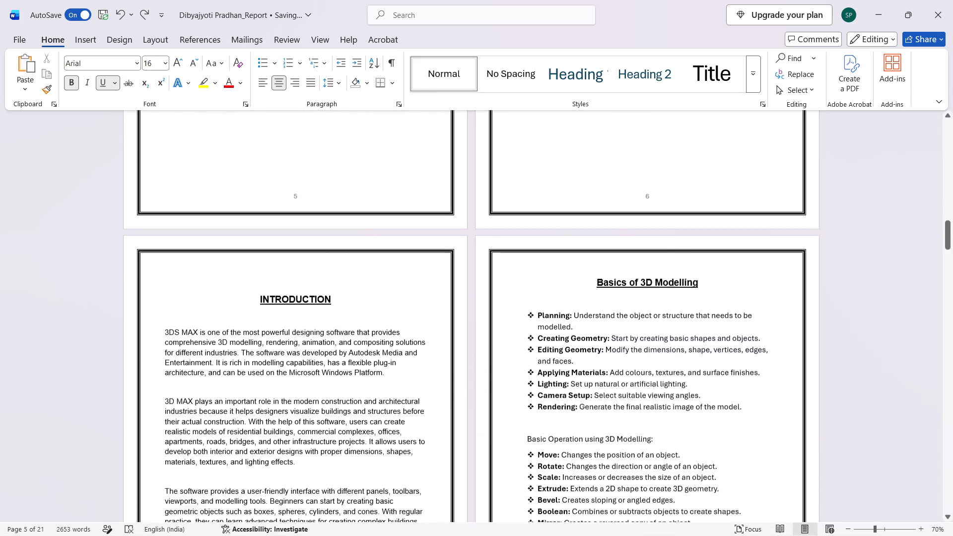
{"action": "left_click_drag", "start_coordinate": [952, 229], "coordinate": [952, 524]}
{"action": "scroll", "coordinate": [523, 365], "scroll_direction": "up", "scroll_amount": 7}
{"action": "scroll", "coordinate": [519, 359], "scroll_direction": "down", "scroll_amount": 10}
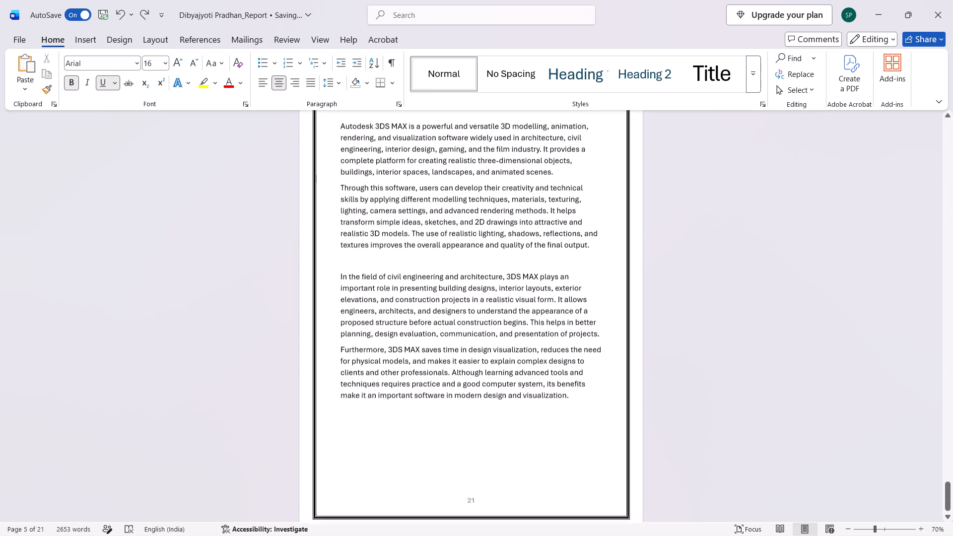
{"action": "left_click", "coordinate": [521, 401]}
{"action": "scroll", "coordinate": [521, 401], "scroll_direction": "down", "scroll_amount": 3}
{"action": "scroll", "coordinate": [524, 400], "scroll_direction": "up", "scroll_amount": 3}
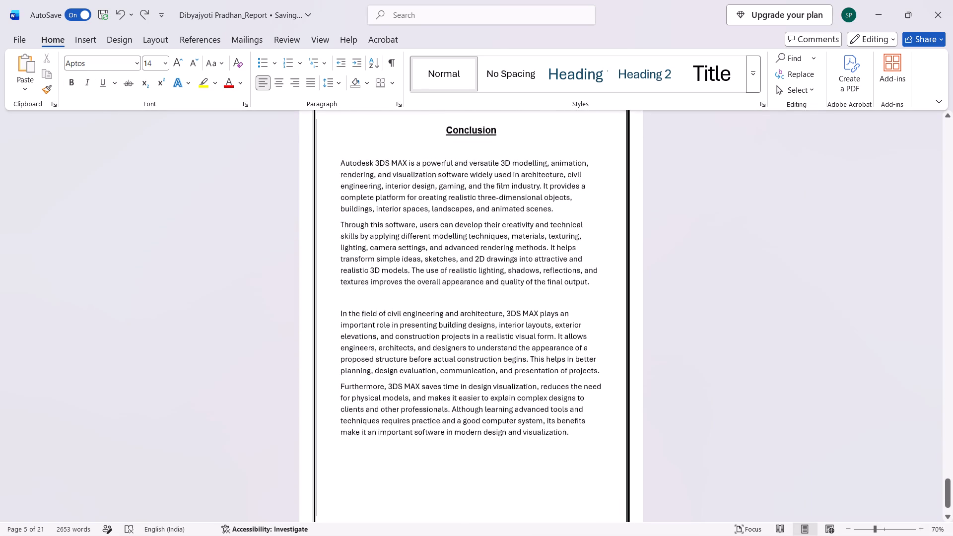
{"action": "scroll", "coordinate": [524, 400], "scroll_direction": "up", "scroll_amount": 1}
{"action": "scroll", "coordinate": [524, 400], "scroll_direction": "down", "scroll_amount": 3}
{"action": "scroll", "coordinate": [524, 400], "scroll_direction": "up", "scroll_amount": 3}
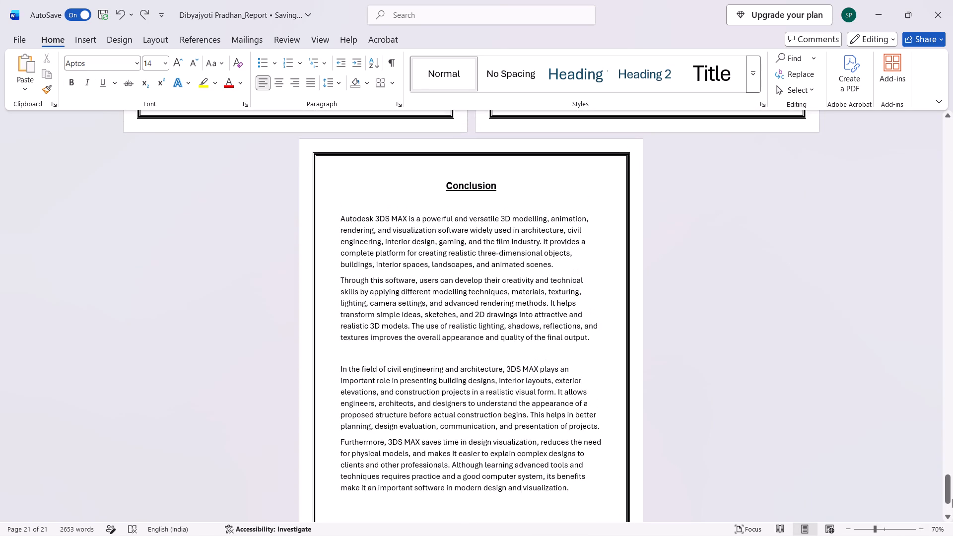
{"action": "left_click_drag", "start_coordinate": [951, 491], "coordinate": [952, 124]}
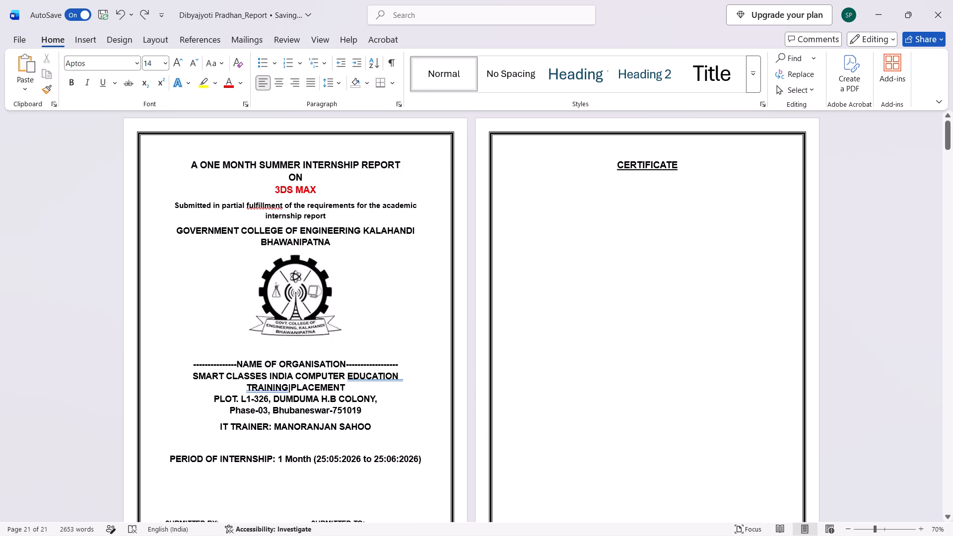
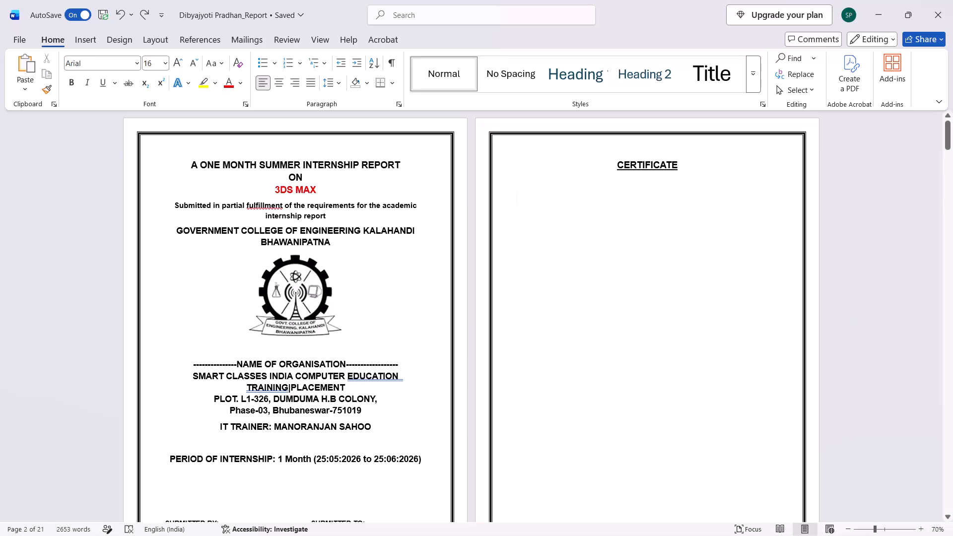
Paste the extracted training certificate wording into the blank space below the CERTIFICATE heading on page 2.
{"action": "left_click", "coordinate": [617, 190]}
{"action": "left_click", "coordinate": [610, 202]}
{"action": "key", "text": "ctrl+v"}
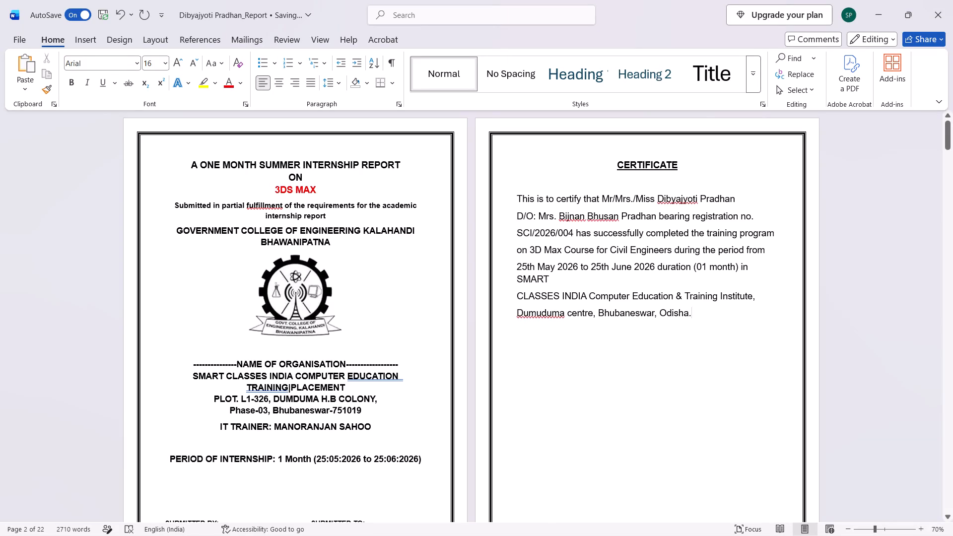
Delete the surplus blank lines below the pasted certificate text to pull the ACKNOWLEDGEMENT back to the start of page 3.
{"action": "scroll", "coordinate": [558, 267], "scroll_direction": "down", "scroll_amount": 12}
{"action": "scroll", "coordinate": [558, 267], "scroll_direction": "up", "scroll_amount": 6}
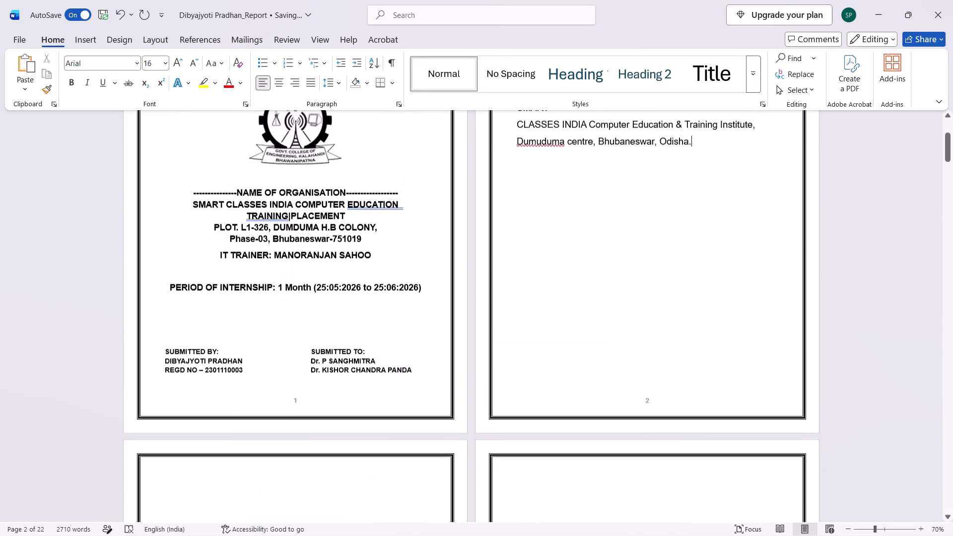
{"action": "left_click", "coordinate": [551, 311]}
{"action": "key", "text": "BackSpace"}
{"action": "key", "text": "BackSpace"}
{"action": "key", "text": "BackSpace"}
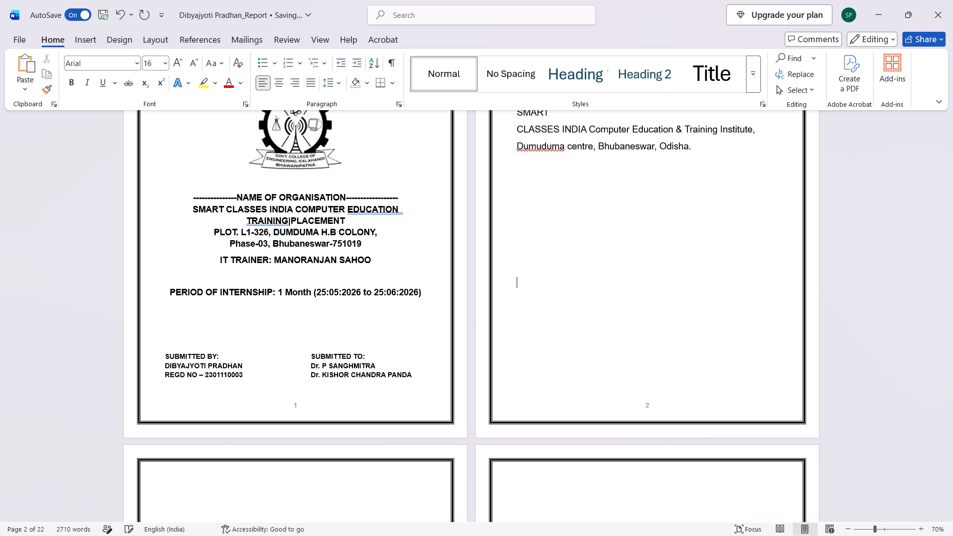
{"action": "key", "text": "BackSpace"}
{"action": "key", "text": "BackSpace"}
{"action": "key", "text": "BackSpace"}
{"action": "key", "text": "BackSpace"}
{"action": "scroll", "coordinate": [552, 321], "scroll_direction": "down", "scroll_amount": 2}
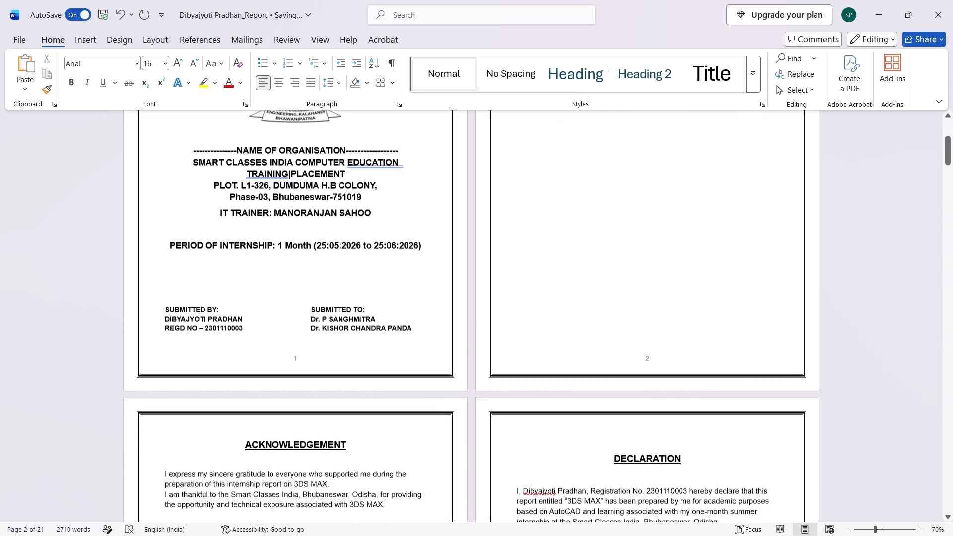
Delete "Mr/" and "/Miss" before the student's name in the Certificate, keeping only "Mrs.".
{"action": "scroll", "coordinate": [552, 321], "scroll_direction": "down", "scroll_amount": 4}
{"action": "scroll", "coordinate": [552, 321], "scroll_direction": "up", "scroll_amount": 7}
{"action": "scroll", "coordinate": [590, 285], "scroll_direction": "up", "scroll_amount": 3}
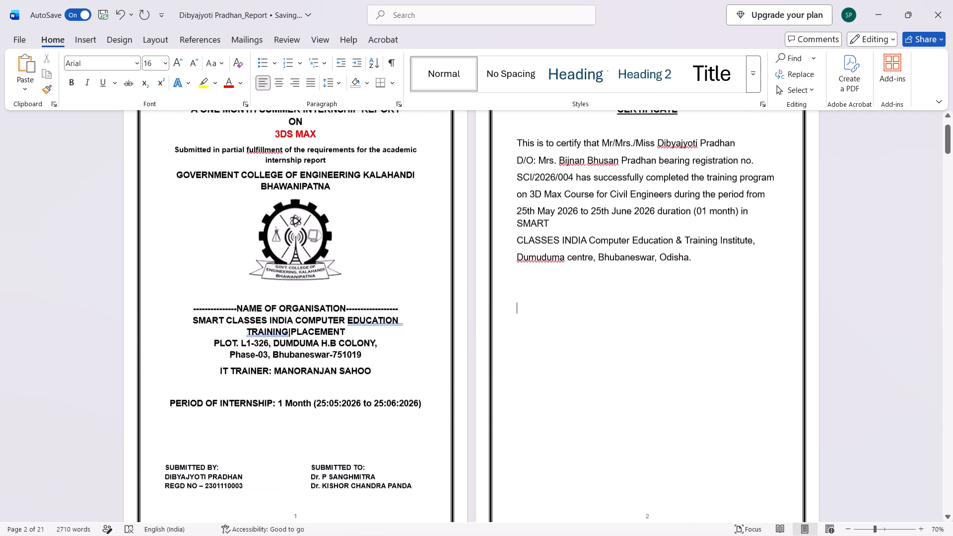
{"action": "left_click", "coordinate": [638, 234]}
{"action": "scroll", "coordinate": [588, 186], "scroll_direction": "up", "scroll_amount": 1}
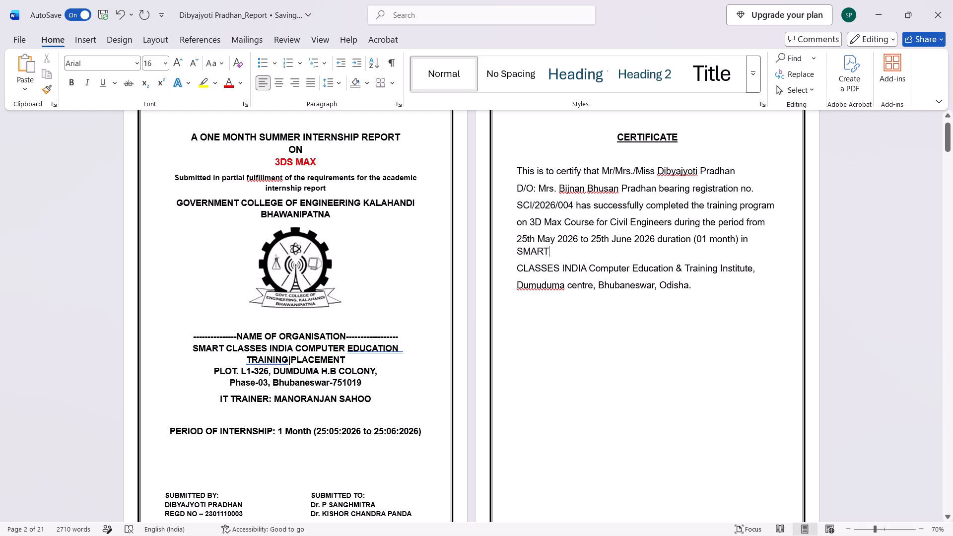
{"action": "left_click_drag", "start_coordinate": [614, 169], "coordinate": [603, 172]}
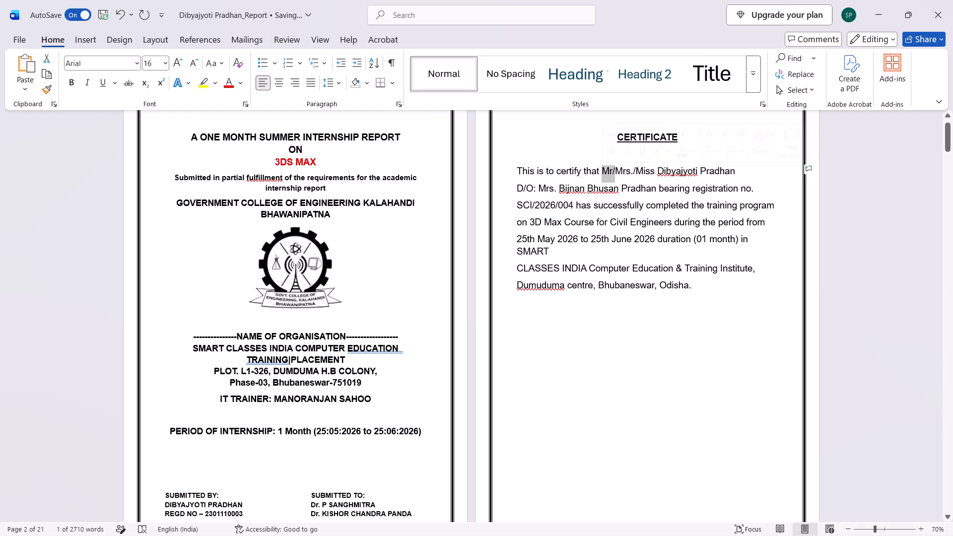
{"action": "key", "text": "BackSpace"}
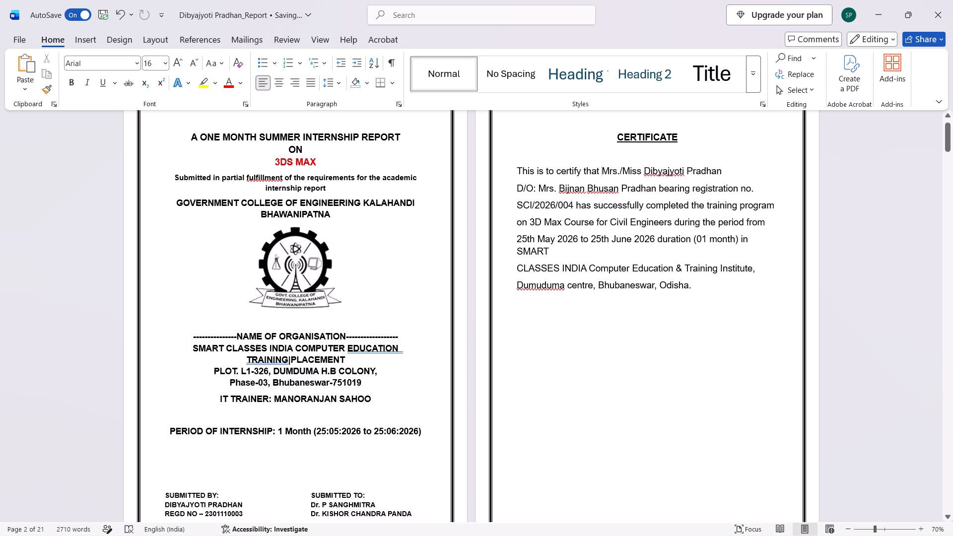
{"action": "left_click", "coordinate": [640, 173]}
{"action": "left_click_drag", "start_coordinate": [641, 173], "coordinate": [619, 171]}
{"action": "key", "text": "BackSpace"}
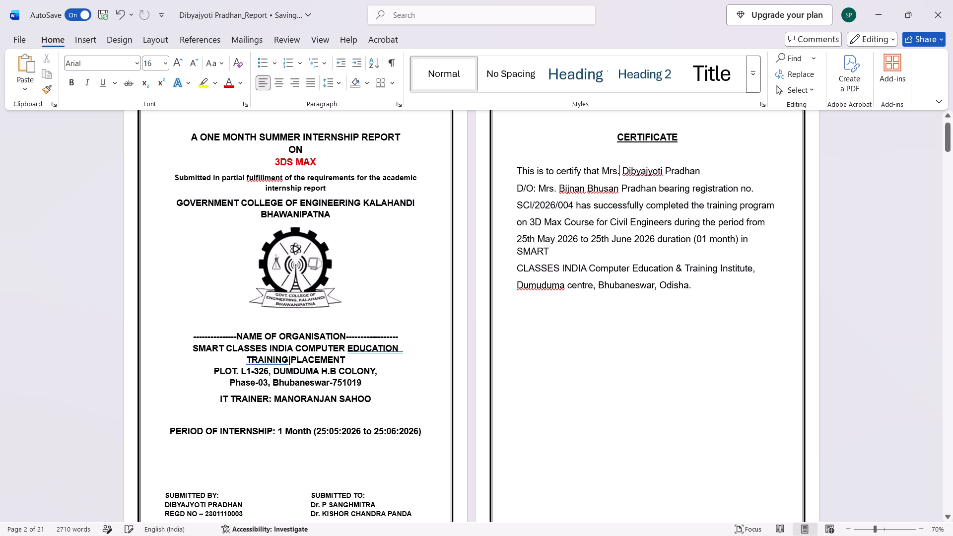
Delete the "Mrs." title before the student's name in the Certificate's first line.
{"action": "left_click", "coordinate": [678, 171]}
{"action": "left_click", "coordinate": [656, 188]}
{"action": "left_click", "coordinate": [611, 170]}
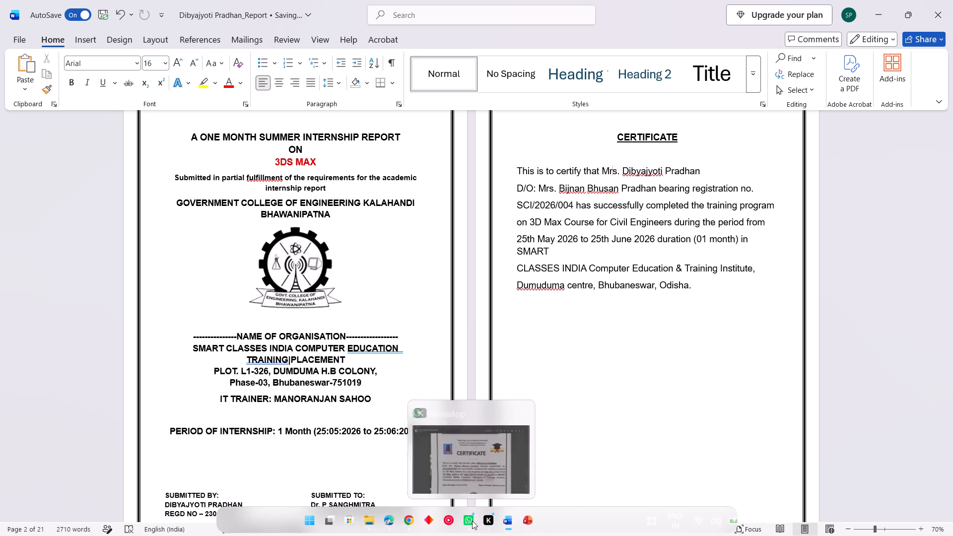
{"action": "left_click", "coordinate": [624, 168]}
{"action": "key", "text": "BackSpace"}
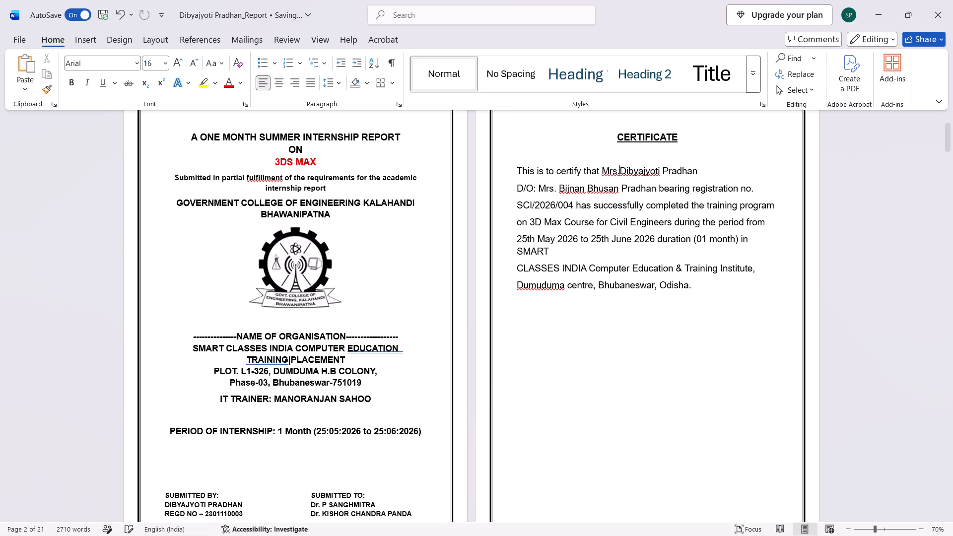
{"action": "key", "text": "BackSpace"}
{"action": "key", "text": "BackSpace"}
{"action": "key", "text": "BackSpace"}
{"action": "key", "text": "BackSpace"}
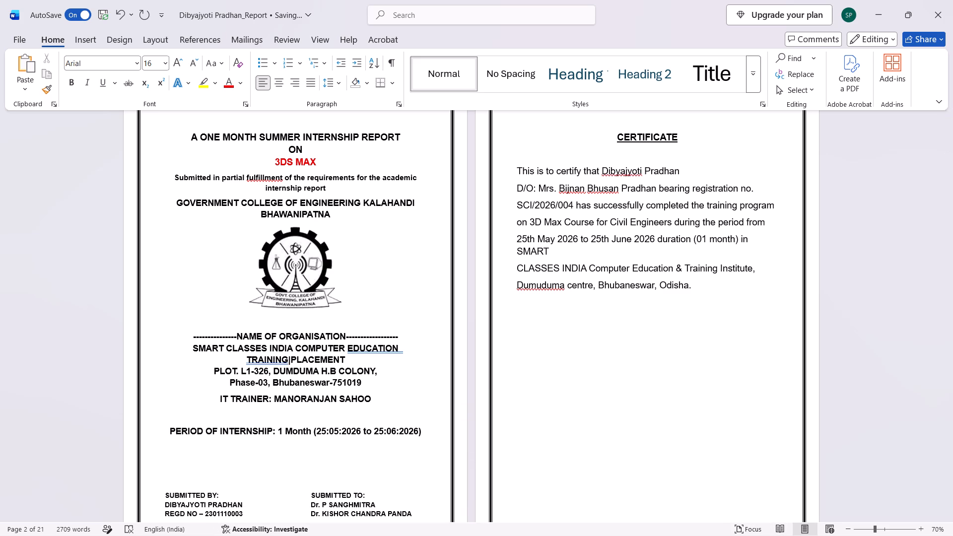
Join the "D/O" line onto the end of the Certificate's first line, separated by a space.
{"action": "left_click", "coordinate": [518, 187]}
{"action": "key", "text": "BackSpace"}
{"action": "key", "text": "space"}
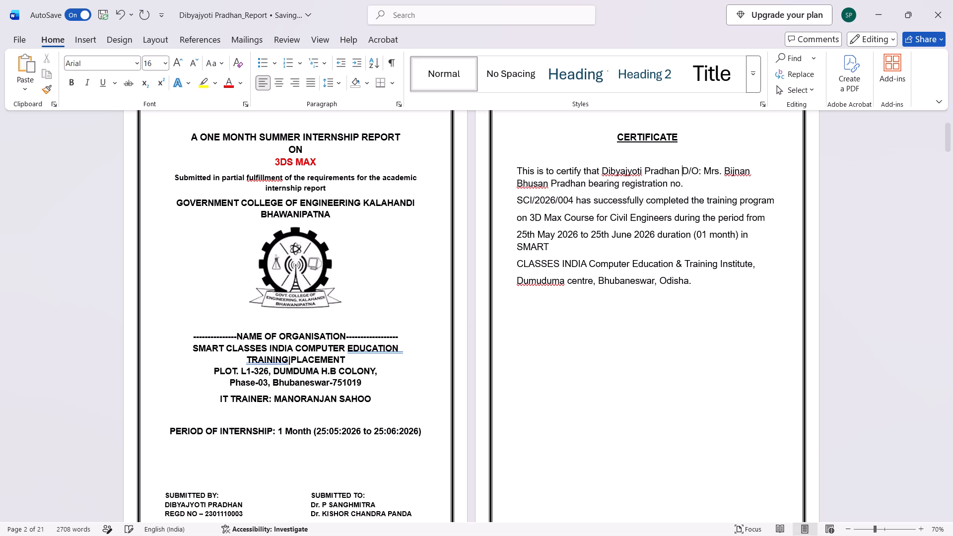
Replace the "D/O" parent details in the Certificate with a comma after the student's name.
{"action": "scroll", "coordinate": [650, 196], "scroll_direction": "up", "scroll_amount": 7}
{"action": "scroll", "coordinate": [654, 199], "scroll_direction": "down", "scroll_amount": 6}
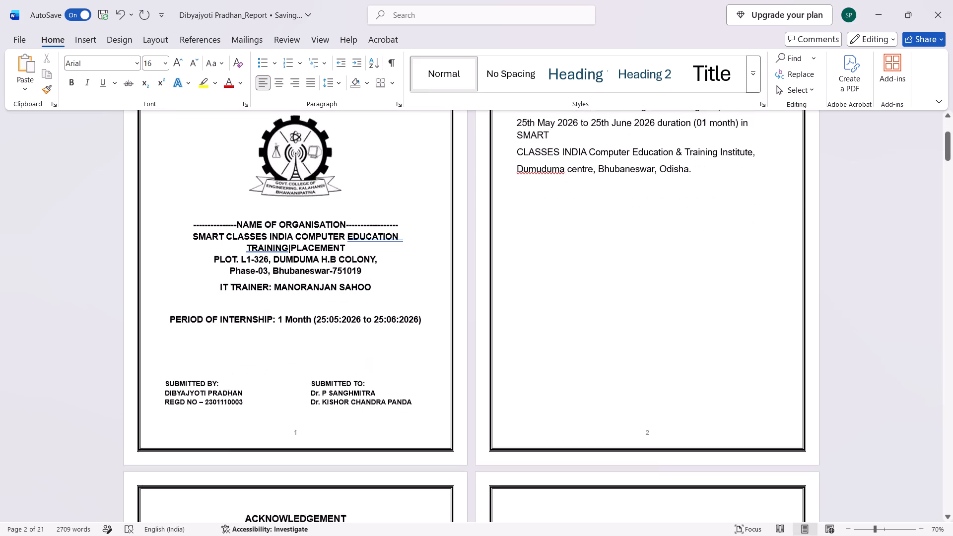
{"action": "scroll", "coordinate": [750, 218], "scroll_direction": "up", "scroll_amount": 4}
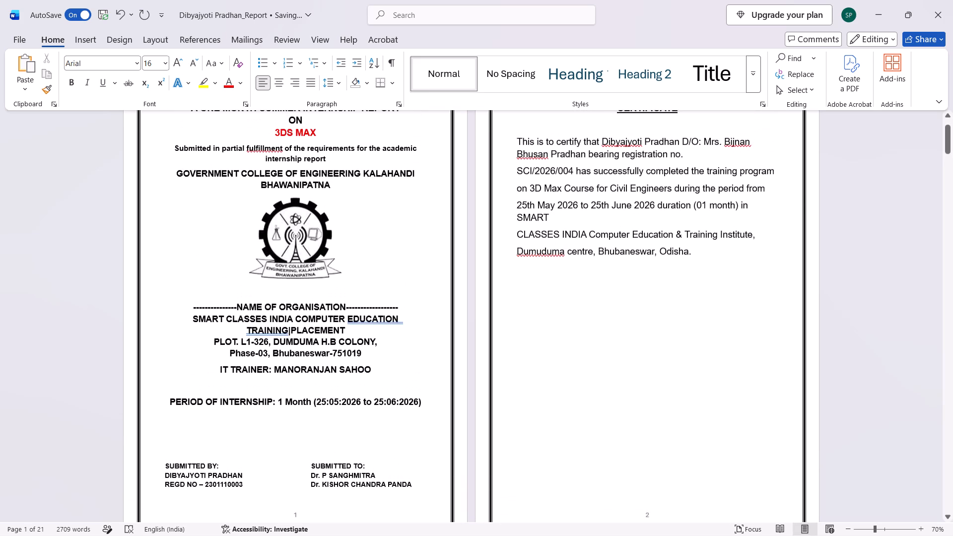
{"action": "left_click", "coordinate": [679, 144]}
{"action": "left_click_drag", "start_coordinate": [680, 143], "coordinate": [572, 164]}
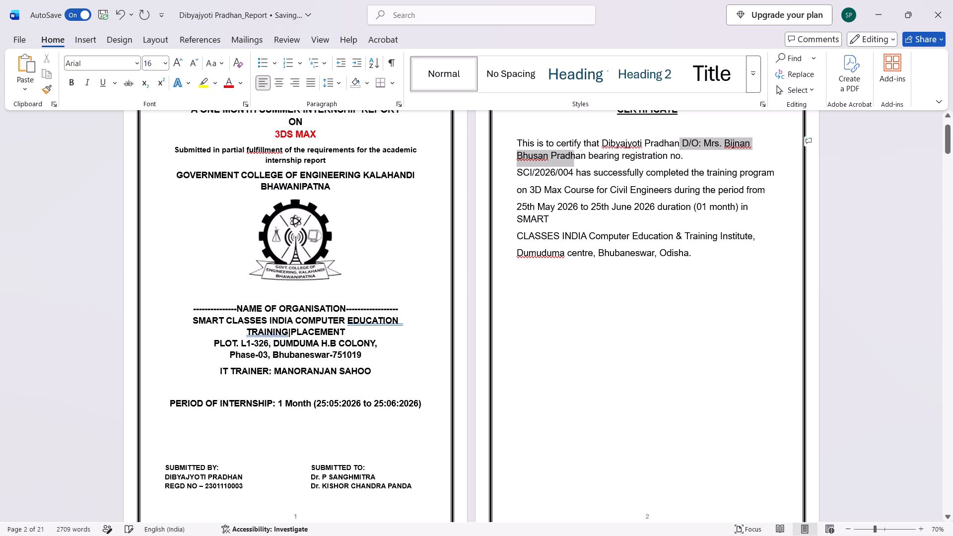
{"action": "left_click_drag", "start_coordinate": [572, 164], "coordinate": [590, 154]}
{"action": "key", "text": "BackSpace"}
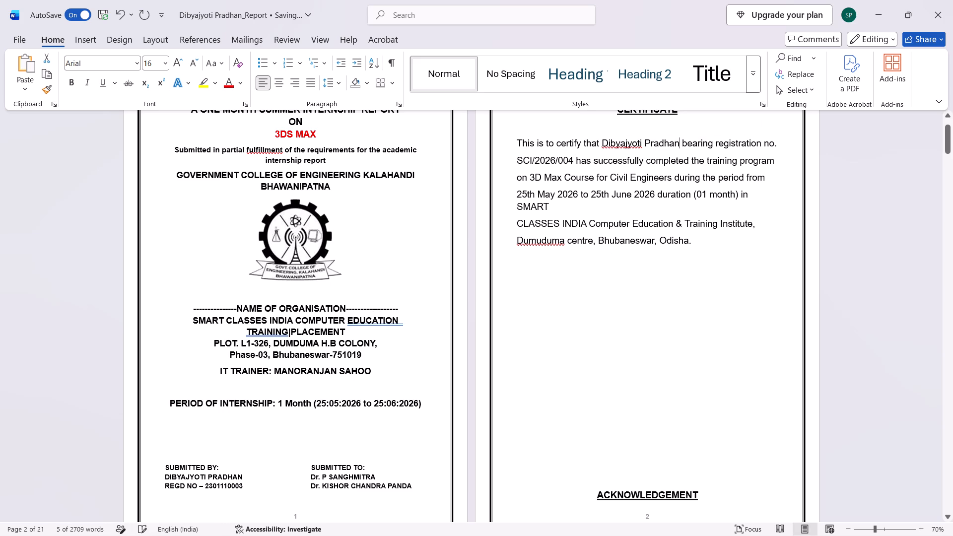
{"action": "key", "text": "comma"}
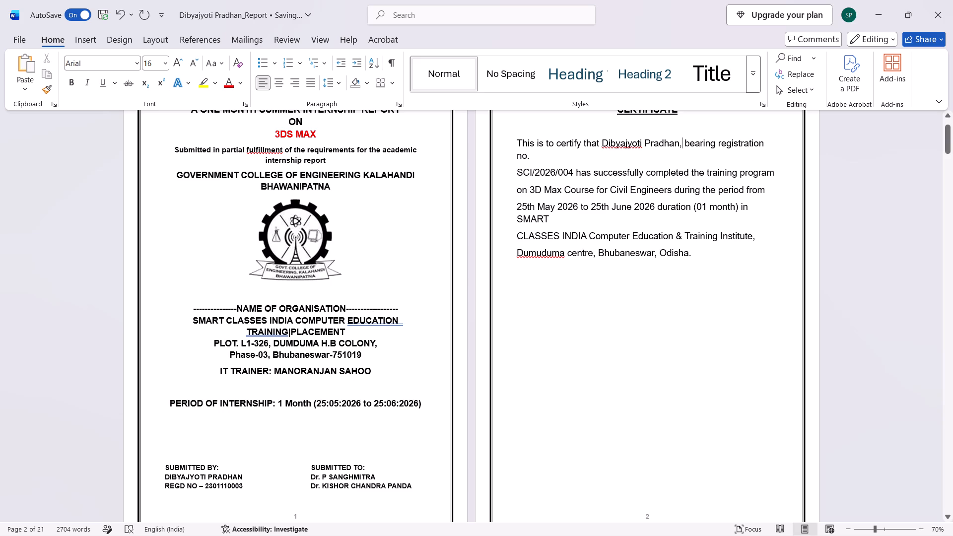
Delete the registration number in the Certificate and join "has successfully completed" to the line above.
{"action": "left_click_drag", "start_coordinate": [514, 178], "coordinate": [553, 177]}
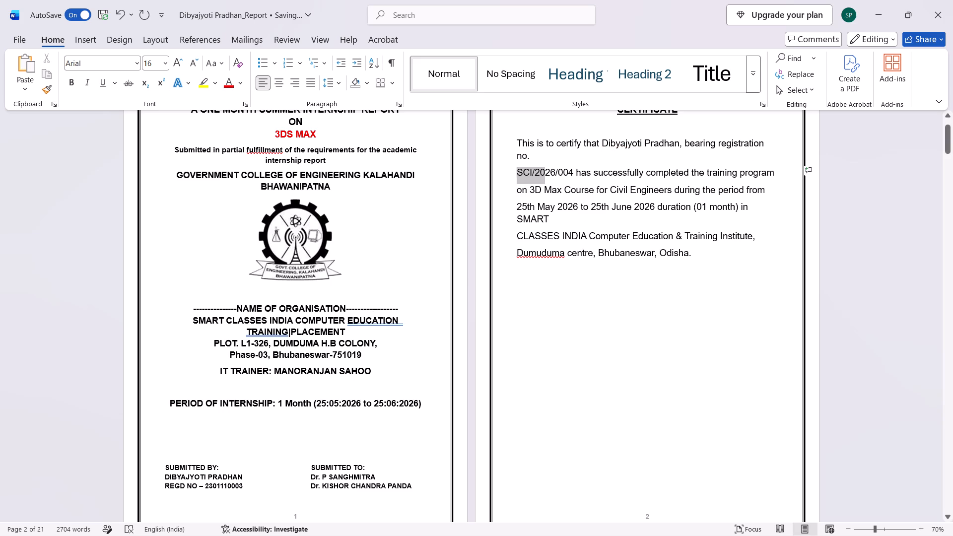
{"action": "left_click_drag", "start_coordinate": [553, 177], "coordinate": [573, 176]}
{"action": "key", "text": "BackSpace"}
{"action": "key", "text": "BackSpace"}
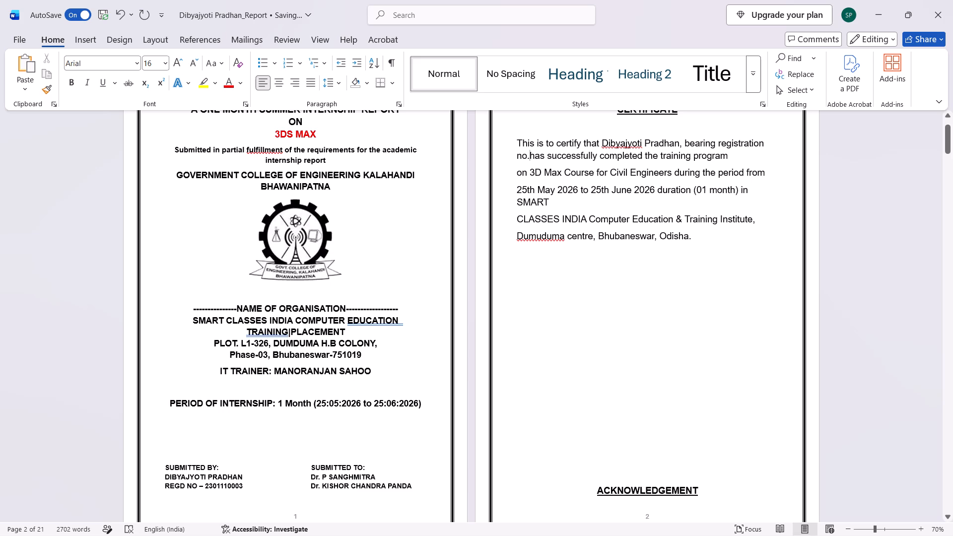
Replace "registration no." in the Certificate with "Regd No." followed by a space.
{"action": "left_click_drag", "start_coordinate": [718, 140], "coordinate": [532, 175]}
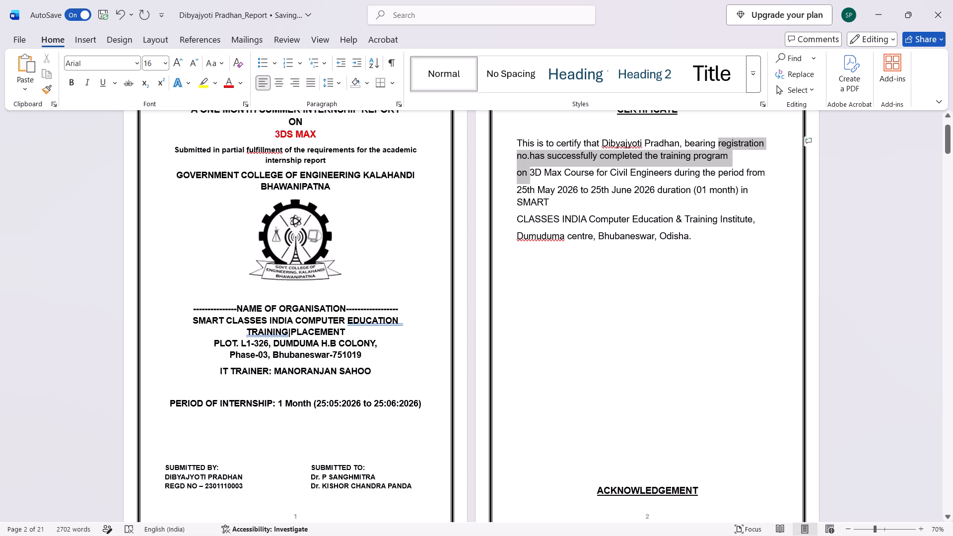
{"action": "left_click_drag", "start_coordinate": [532, 175], "coordinate": [531, 164]}
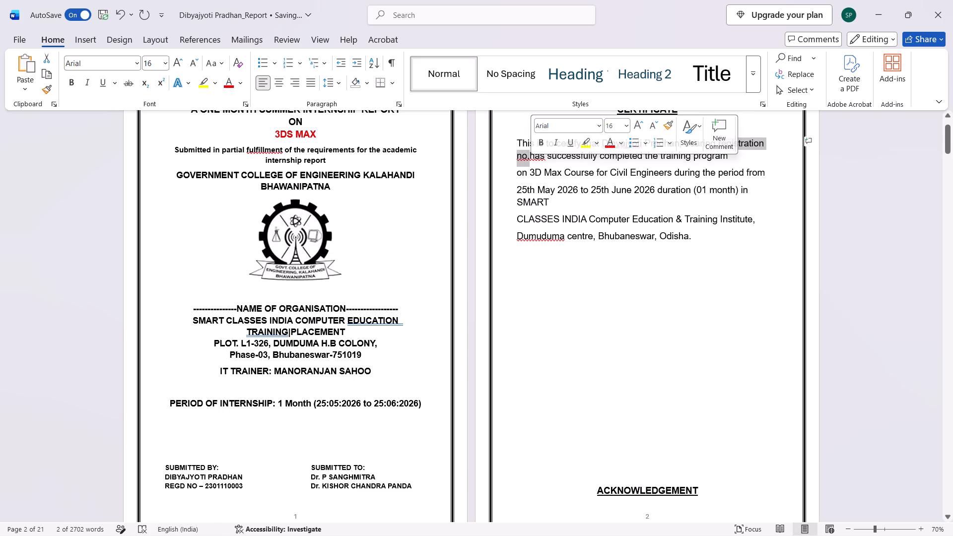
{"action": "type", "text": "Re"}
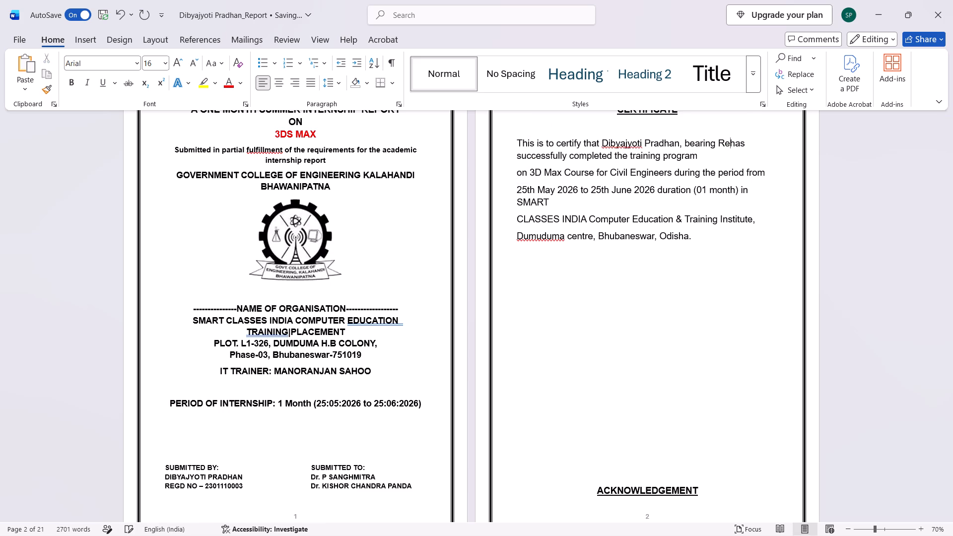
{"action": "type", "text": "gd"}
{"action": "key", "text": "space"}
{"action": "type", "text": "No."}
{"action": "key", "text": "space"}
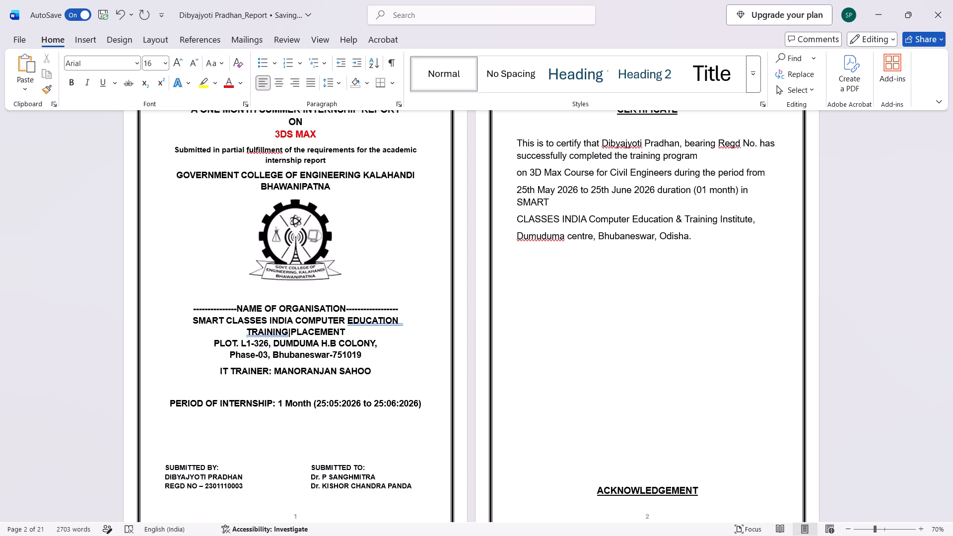
Copy the student's registration number from slide 2 of the PowerPoint presentation and insert it after "Regd No." in the Word Certificate, followed by a space.
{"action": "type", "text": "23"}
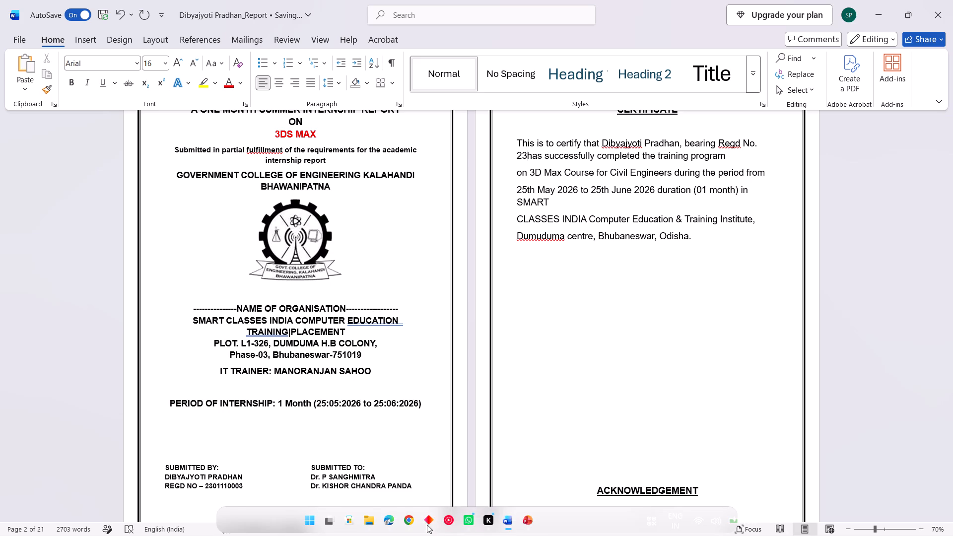
{"action": "left_click", "coordinate": [528, 524]}
{"action": "scroll", "coordinate": [85, 255], "scroll_direction": "up", "scroll_amount": 9}
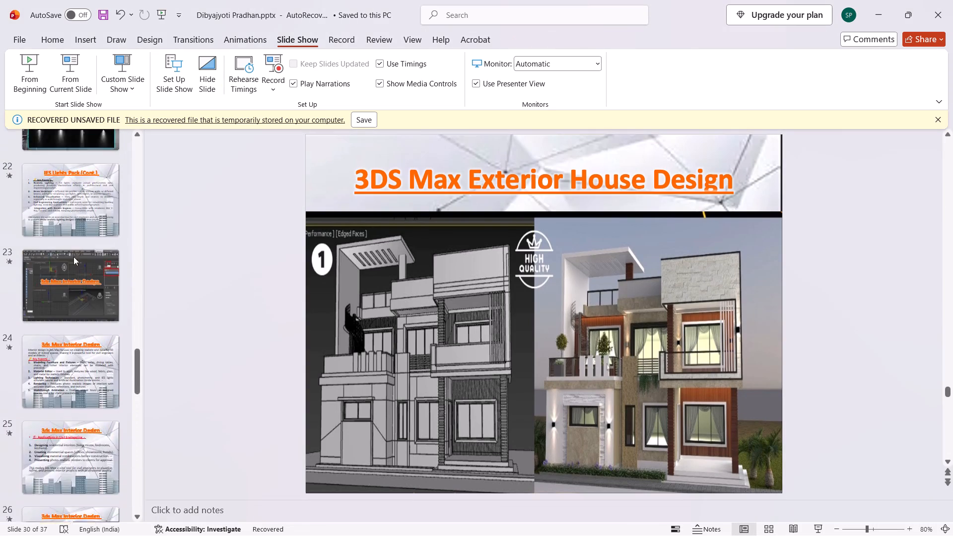
{"action": "scroll", "coordinate": [73, 257], "scroll_direction": "up", "scroll_amount": 20}
{"action": "scroll", "coordinate": [73, 257], "scroll_direction": "up", "scroll_amount": 11}
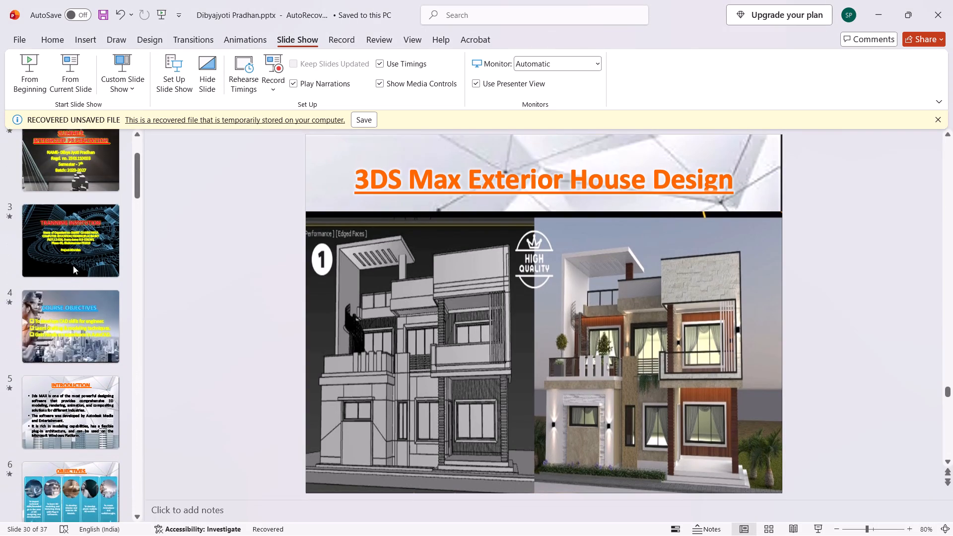
{"action": "scroll", "coordinate": [73, 266], "scroll_direction": "up", "scroll_amount": 1}
{"action": "left_click", "coordinate": [71, 237]}
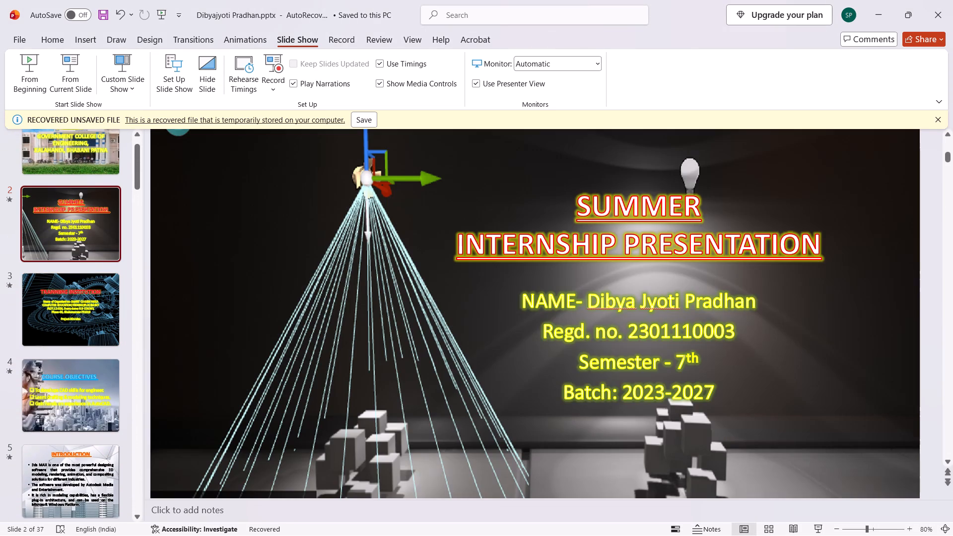
{"action": "double_click", "coordinate": [668, 326]}
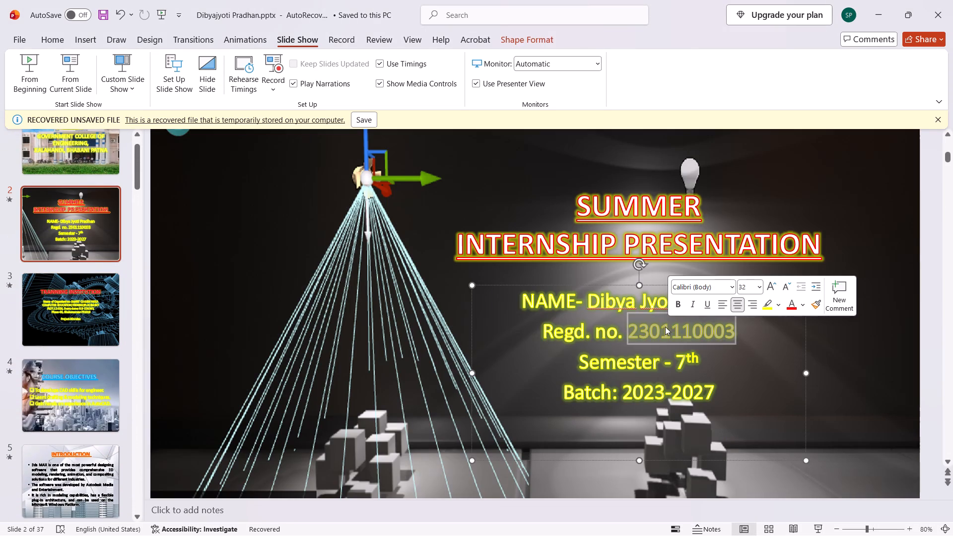
{"action": "key", "text": "ctrl+c"}
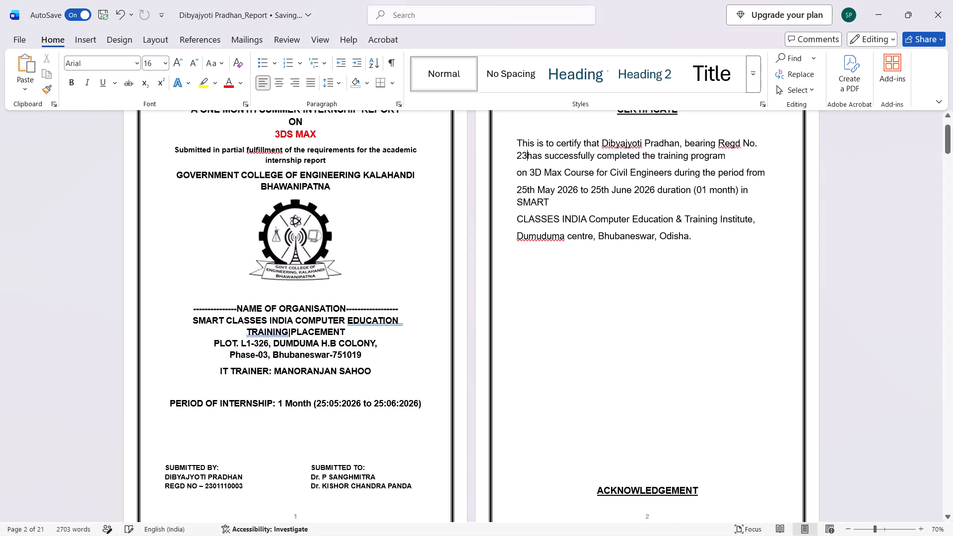
{"action": "key", "text": "BackSpace"}
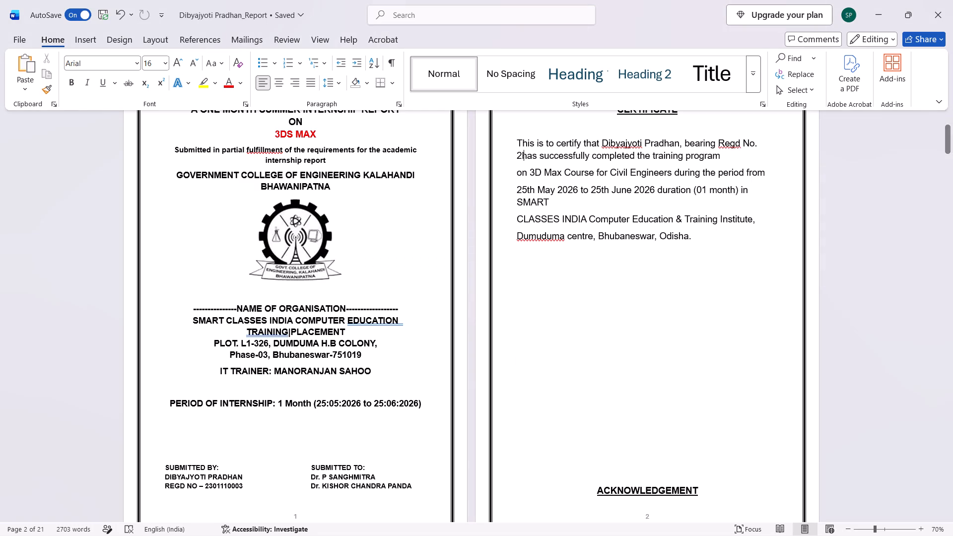
{"action": "key", "text": "BackSpace"}
{"action": "key", "text": "ctrl+v"}
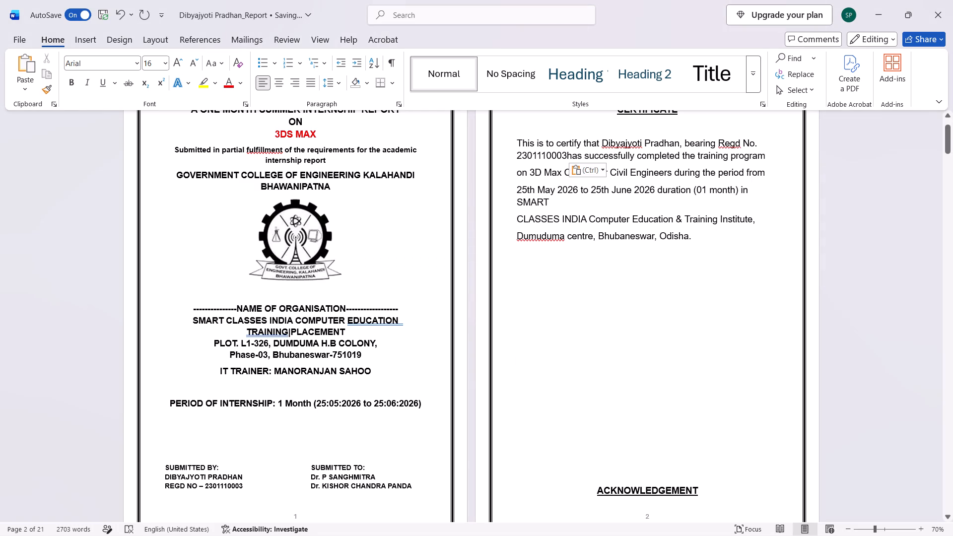
{"action": "key", "text": "space"}
{"action": "left_click", "coordinate": [540, 156]}
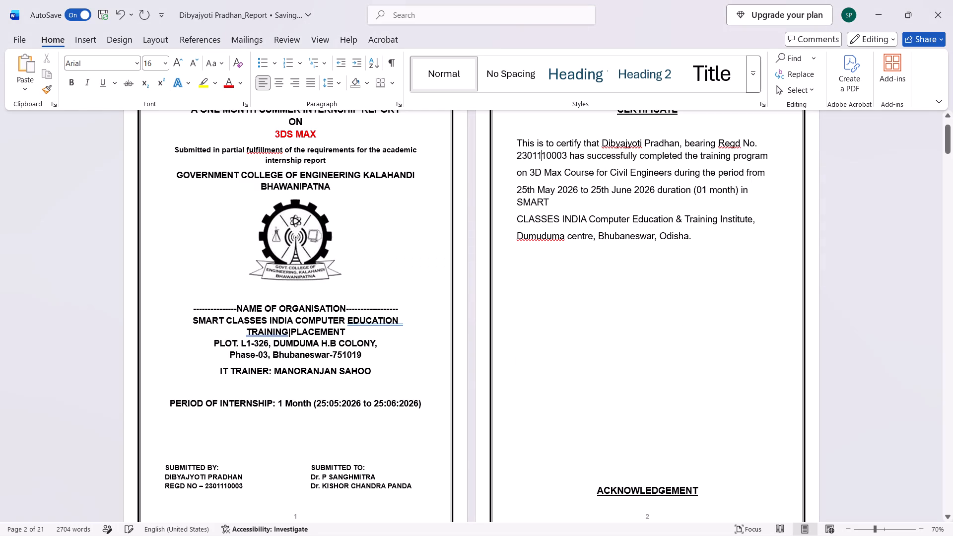
{"action": "left_click", "coordinate": [587, 155]}
{"action": "left_click", "coordinate": [568, 161]}
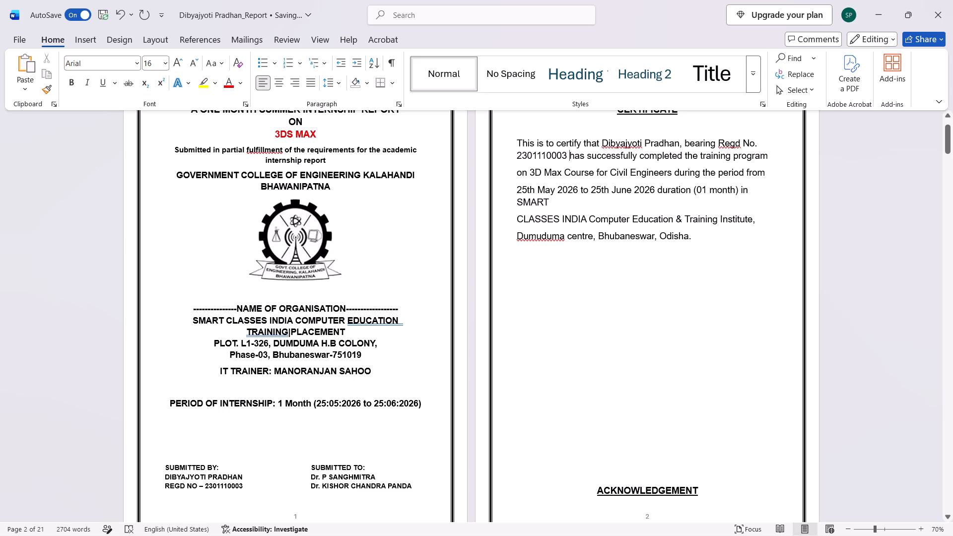
Add a comma after the registration number in the Certificate.
{"action": "left_click", "coordinate": [564, 157]}
{"action": "key", "text": "comma"}
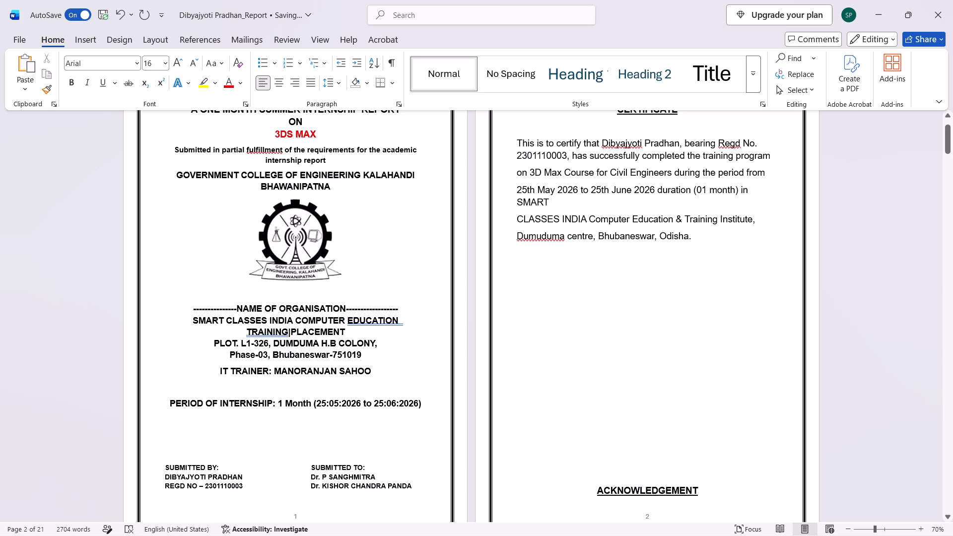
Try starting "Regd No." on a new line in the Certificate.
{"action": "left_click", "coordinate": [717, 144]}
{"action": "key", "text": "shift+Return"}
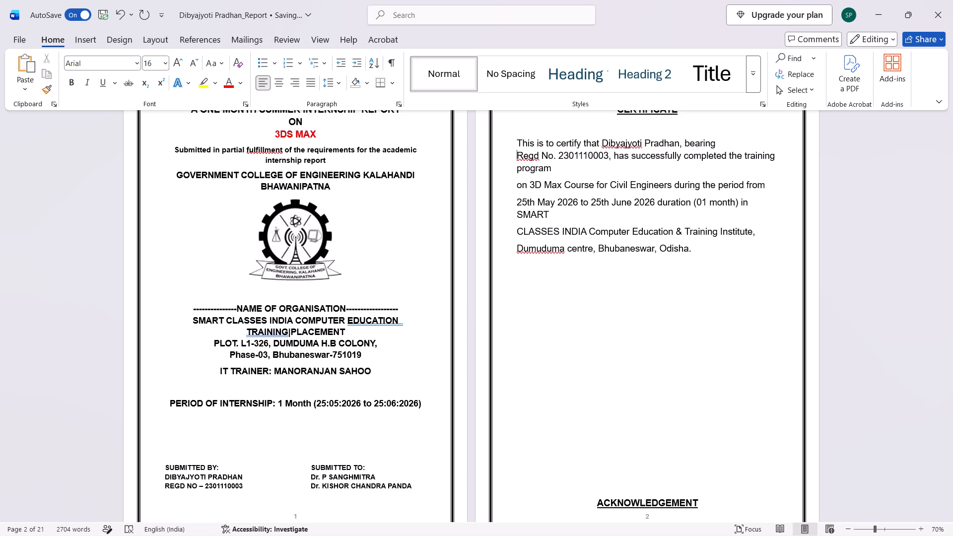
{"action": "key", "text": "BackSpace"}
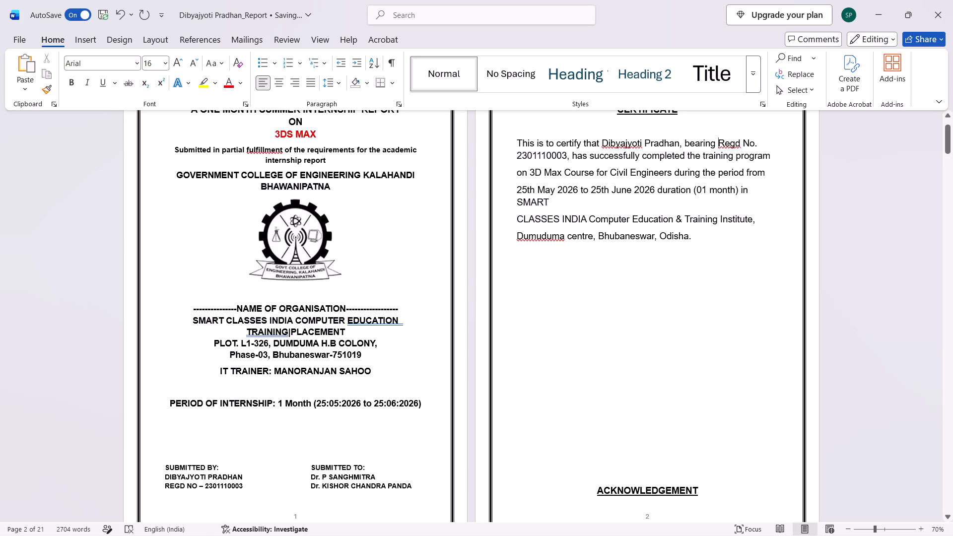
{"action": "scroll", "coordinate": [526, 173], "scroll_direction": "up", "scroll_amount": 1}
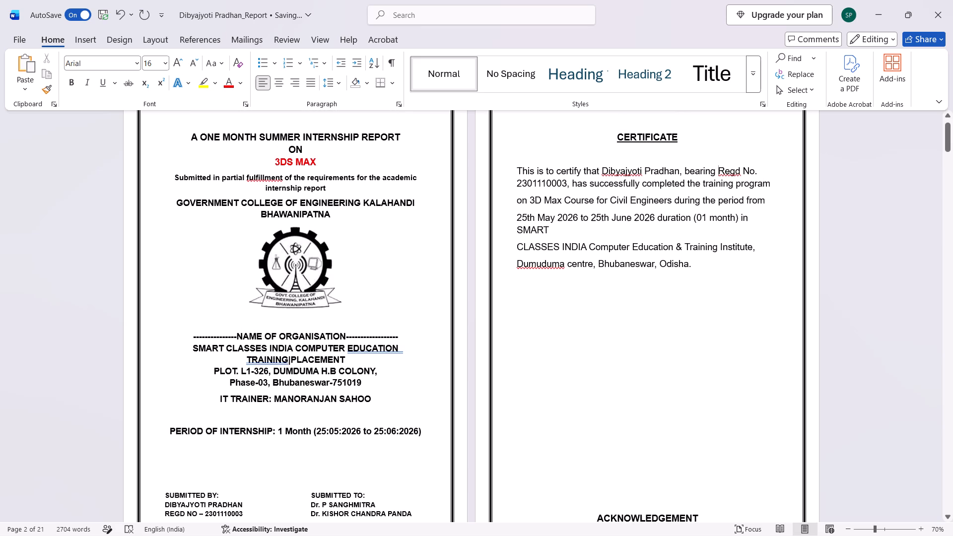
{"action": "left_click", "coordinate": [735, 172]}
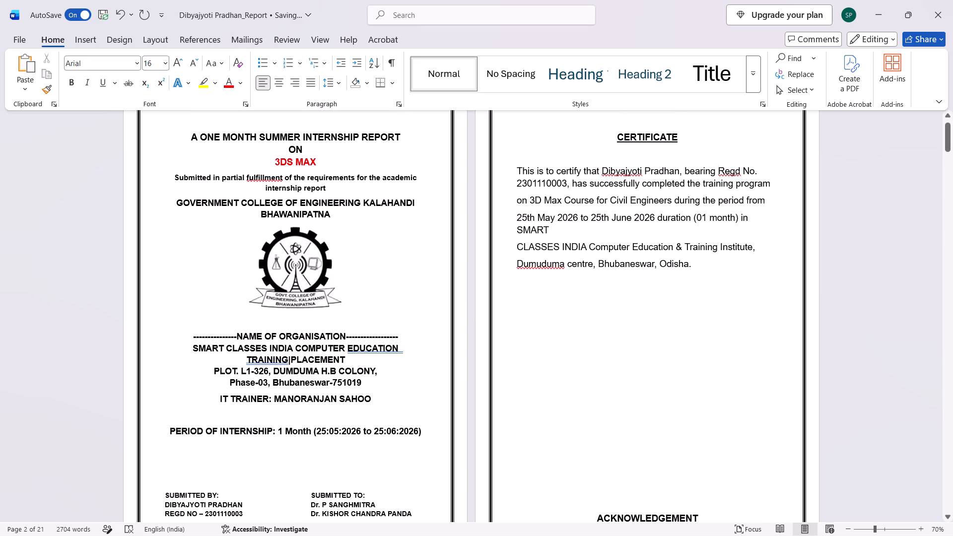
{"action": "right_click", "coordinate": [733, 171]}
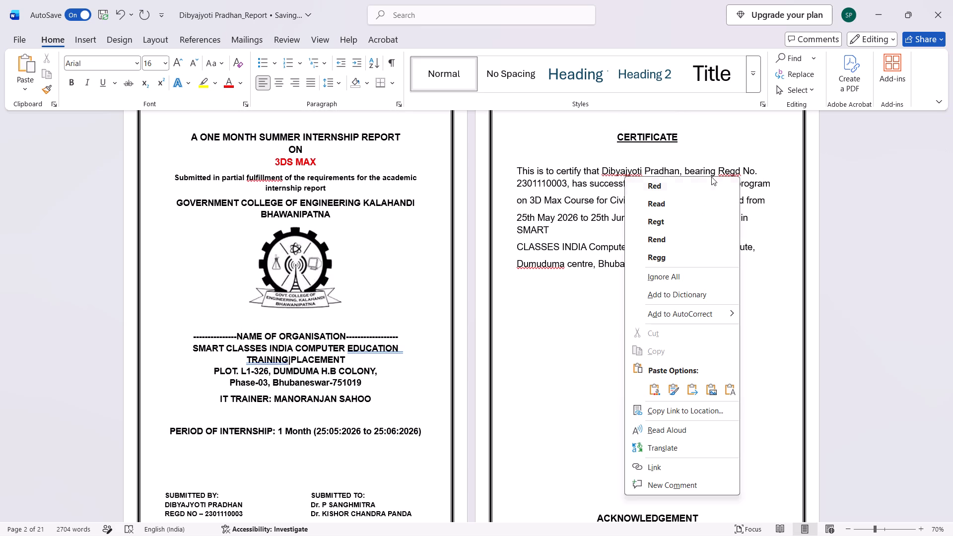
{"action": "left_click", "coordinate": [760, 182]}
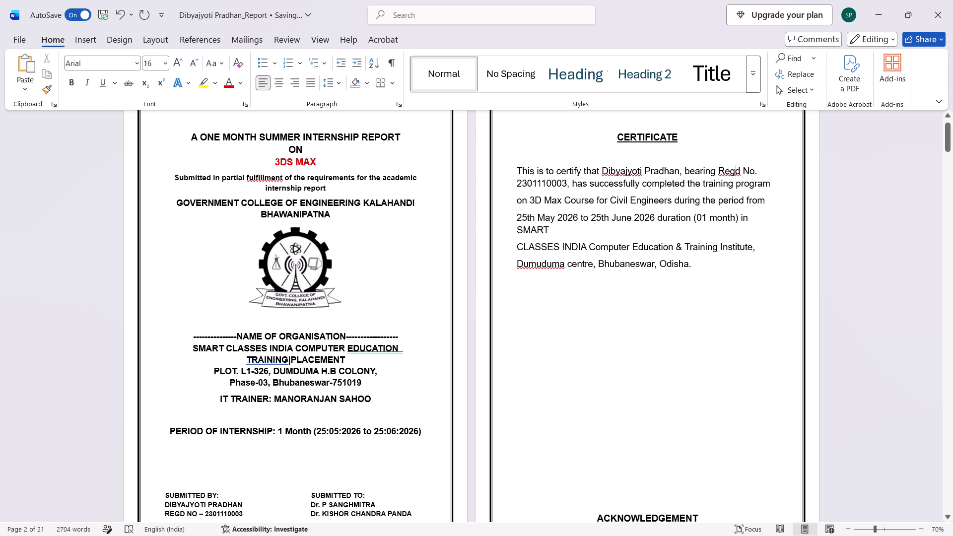
Replace "Regd" with "Registration" before "No." in the Certificate.
{"action": "left_click_drag", "start_coordinate": [719, 171], "coordinate": [742, 170]}
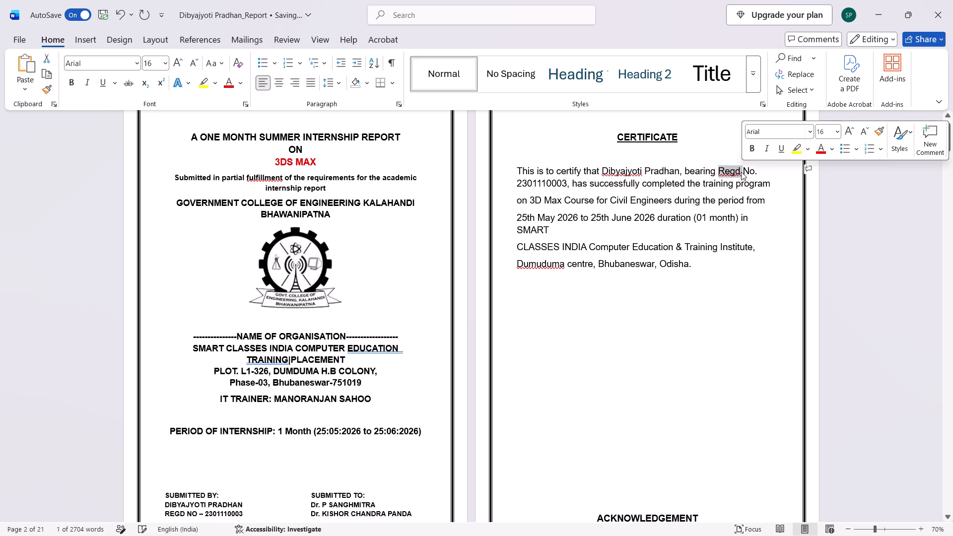
{"action": "left_click", "coordinate": [740, 173]}
{"action": "left_click_drag", "start_coordinate": [740, 173], "coordinate": [720, 169]}
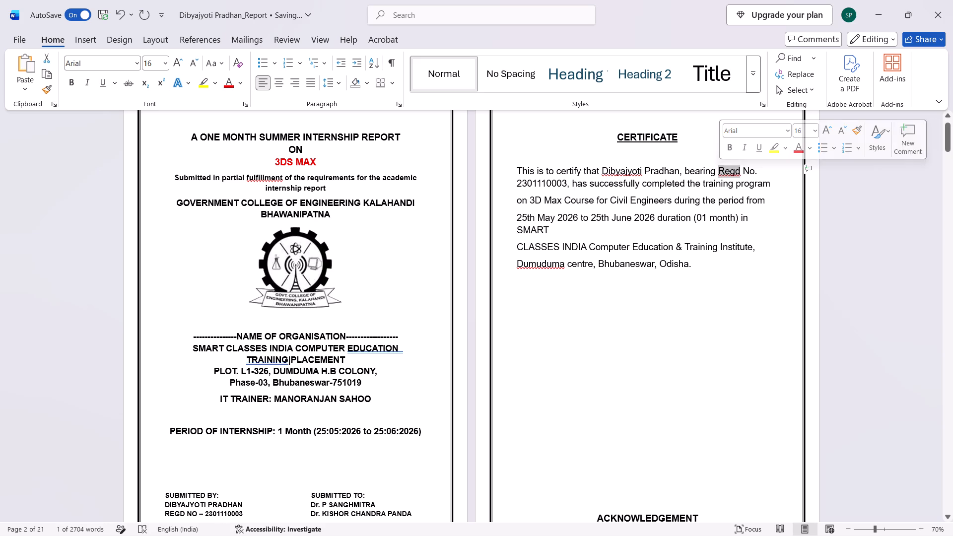
{"action": "type", "text": "Registrad"}
{"action": "key", "text": "BackSpace"}
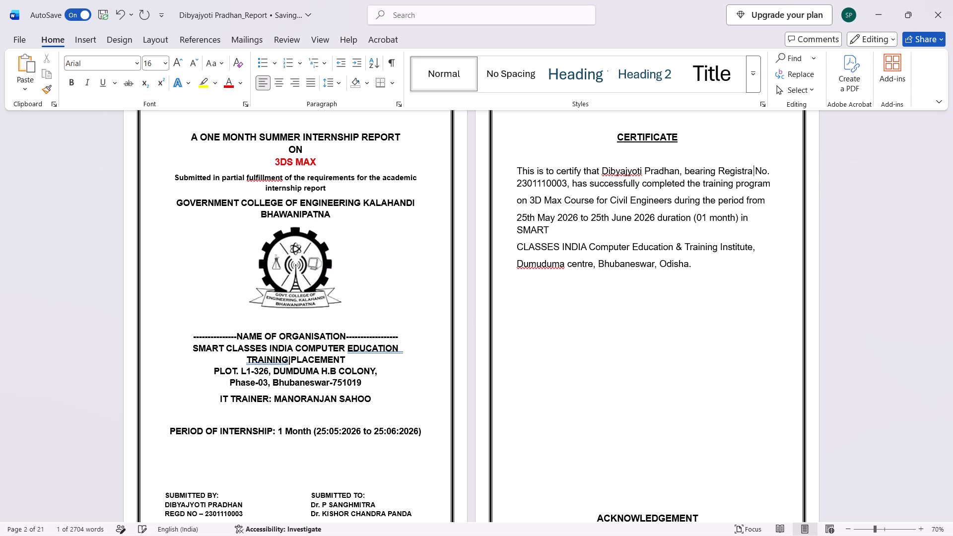
{"action": "type", "text": "tion"}
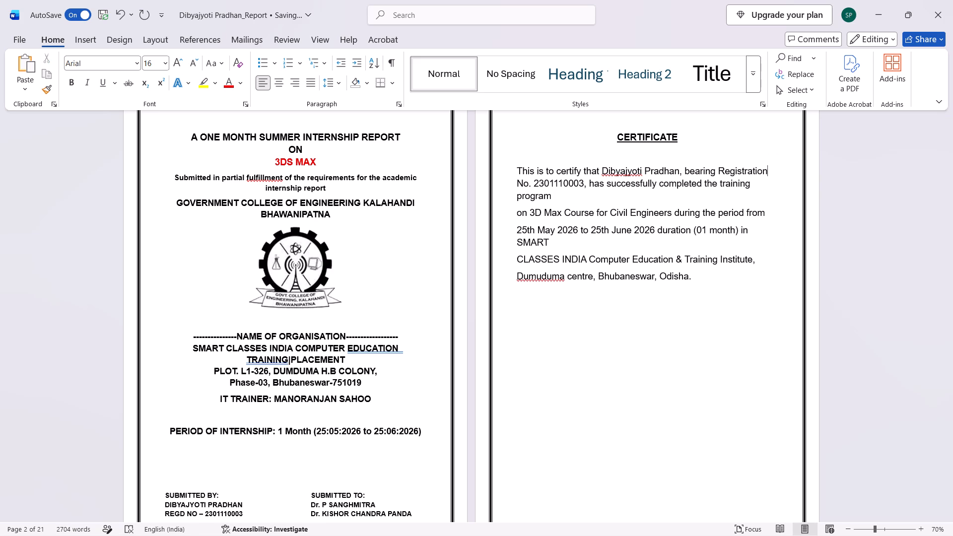
Join the Certificate line starting "on 3D Max Course" to the line ending in "program", separated by a space.
{"action": "left_click", "coordinate": [516, 212]}
{"action": "key", "text": "BackSpace"}
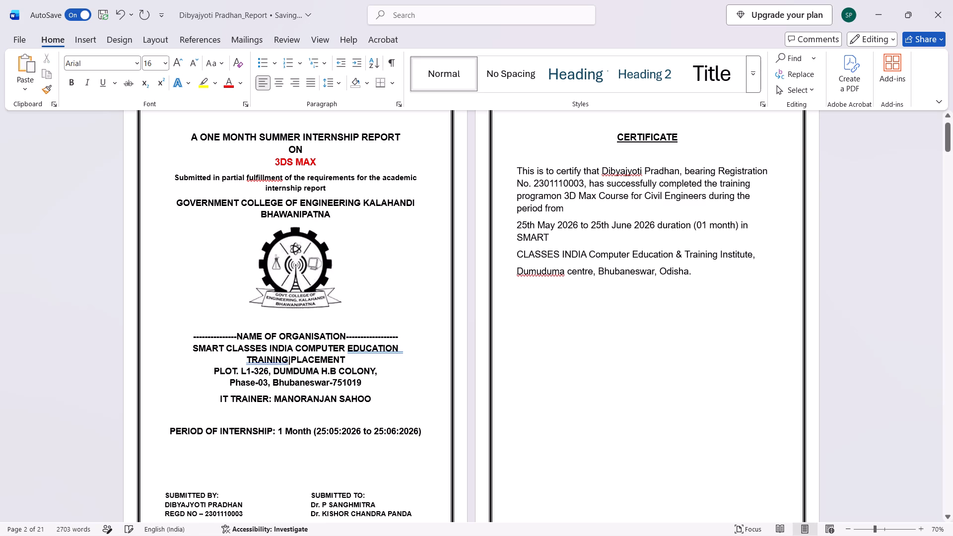
{"action": "key", "text": "space"}
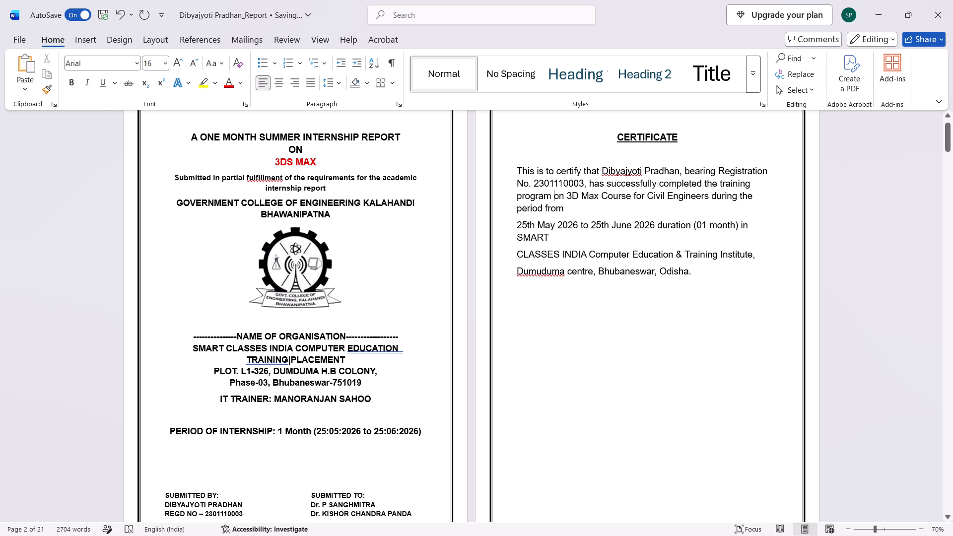
Capitalise "Max" as "MAX" in the Certificate's course name.
{"action": "left_click_drag", "start_coordinate": [598, 193], "coordinate": [589, 196]}
{"action": "type", "text": "AX"}
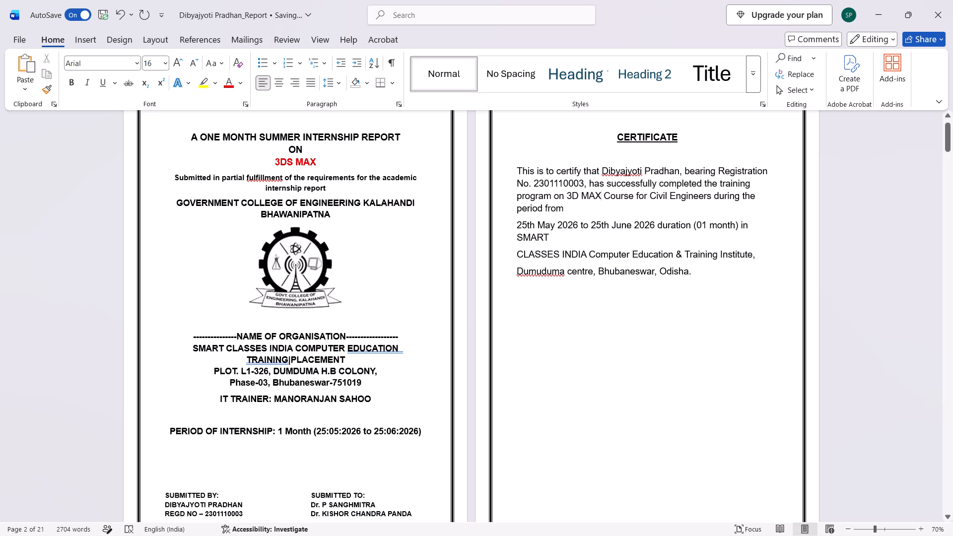
Join the Certificate lines starting "25th May 2026", "CLASSES INDIA" and "Dumuduma centre" to the preceding text, with a space at each join.
{"action": "left_click", "coordinate": [516, 224]}
{"action": "key", "text": "BackSpace"}
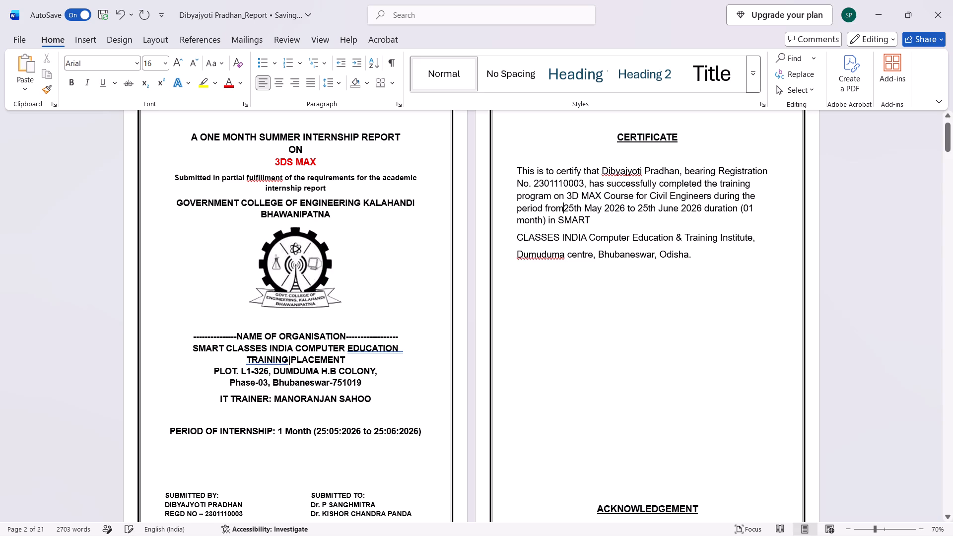
{"action": "key", "text": "space"}
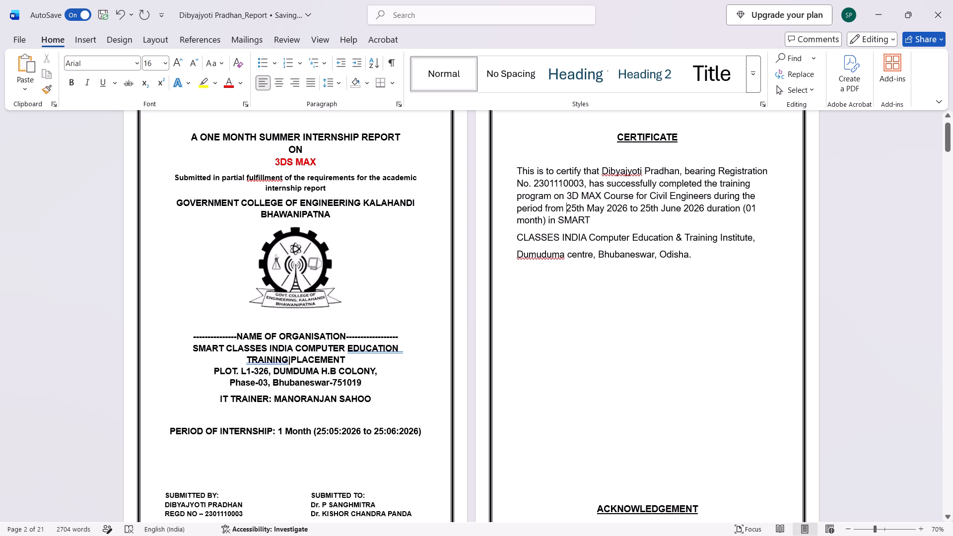
{"action": "left_click", "coordinate": [518, 236]}
{"action": "key", "text": "BackSpace"}
{"action": "key", "text": "space"}
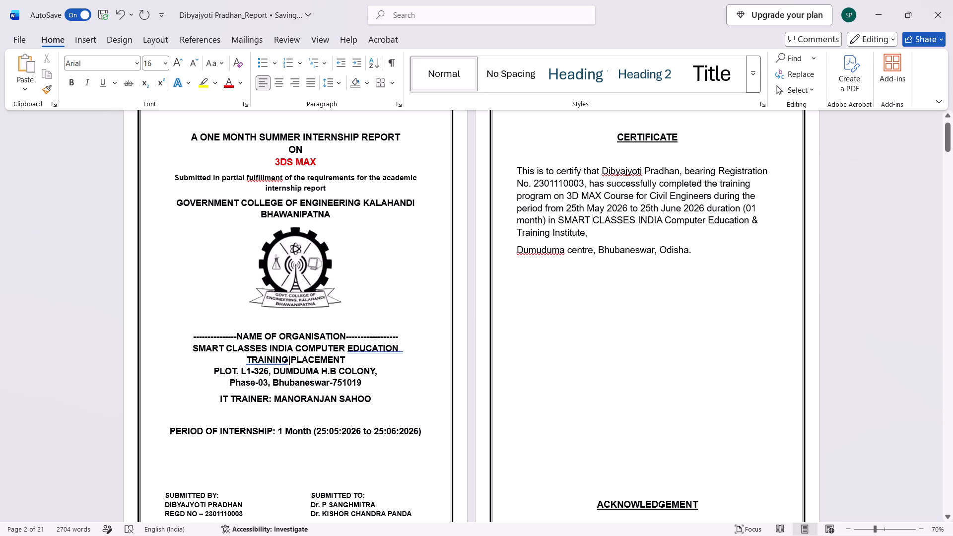
{"action": "left_click", "coordinate": [519, 251]}
{"action": "key", "text": "BackSpace"}
{"action": "key", "text": "space"}
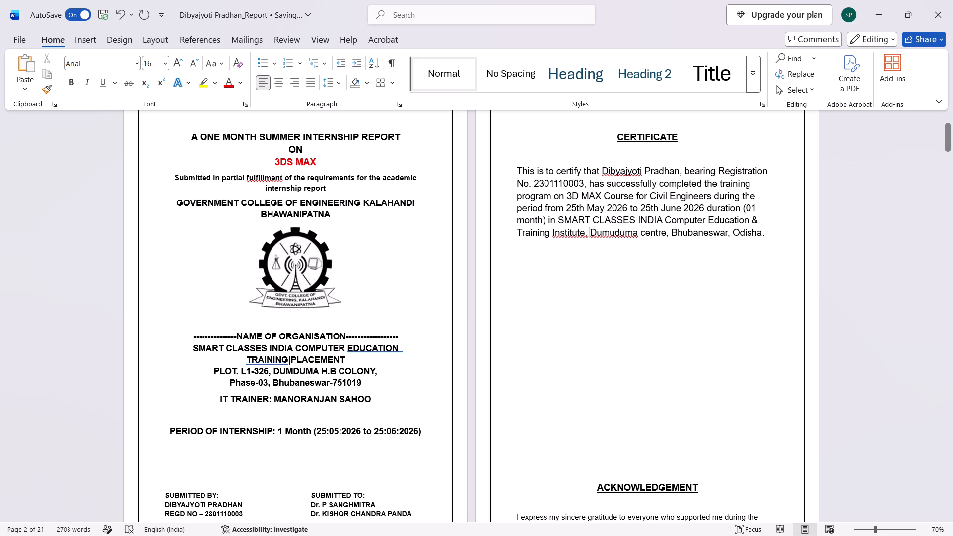
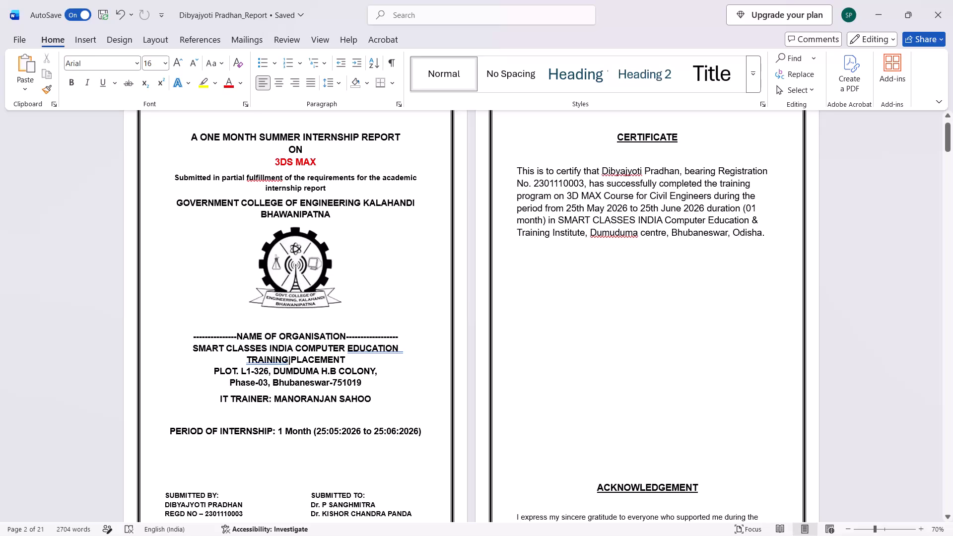
Correct "DUMDUMA" to "DUMUDUMA" in the organisation's address on the cover page.
{"action": "scroll", "coordinate": [506, 371], "scroll_direction": "down", "scroll_amount": 1}
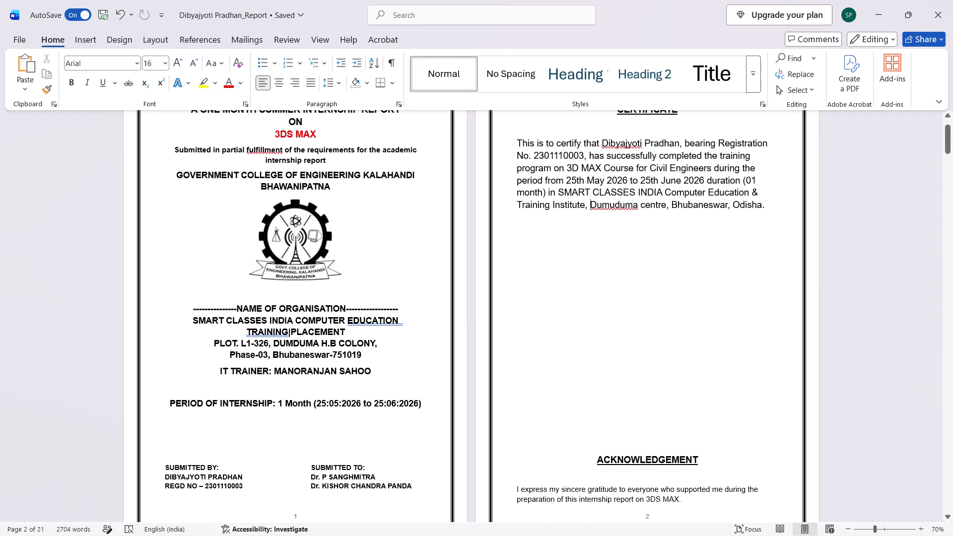
{"action": "left_click", "coordinate": [291, 344]}
{"action": "key", "text": "shift+u"}
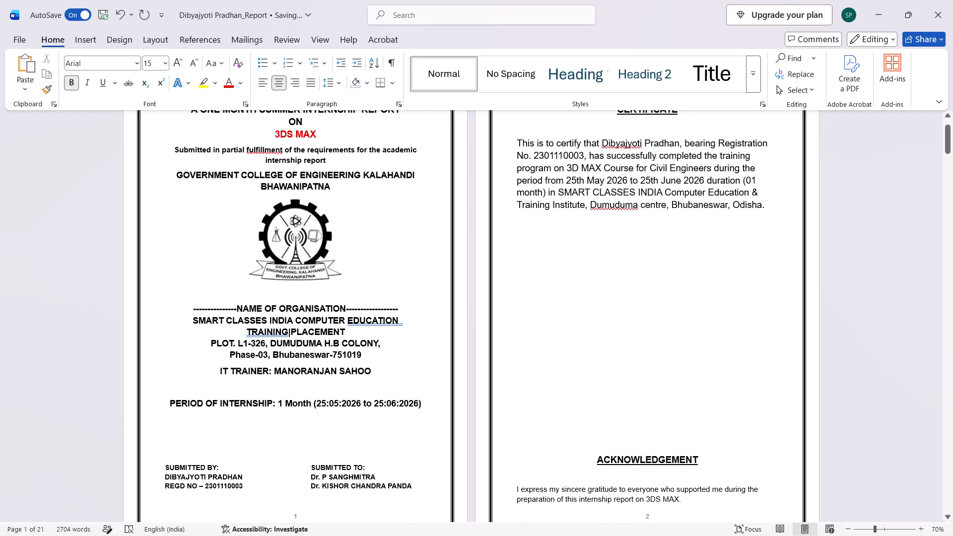
Replace the colons with full stops in the internship period's start date on the cover page, making it 25.05.2026.
{"action": "scroll", "coordinate": [217, 451], "scroll_direction": "down", "scroll_amount": 2}
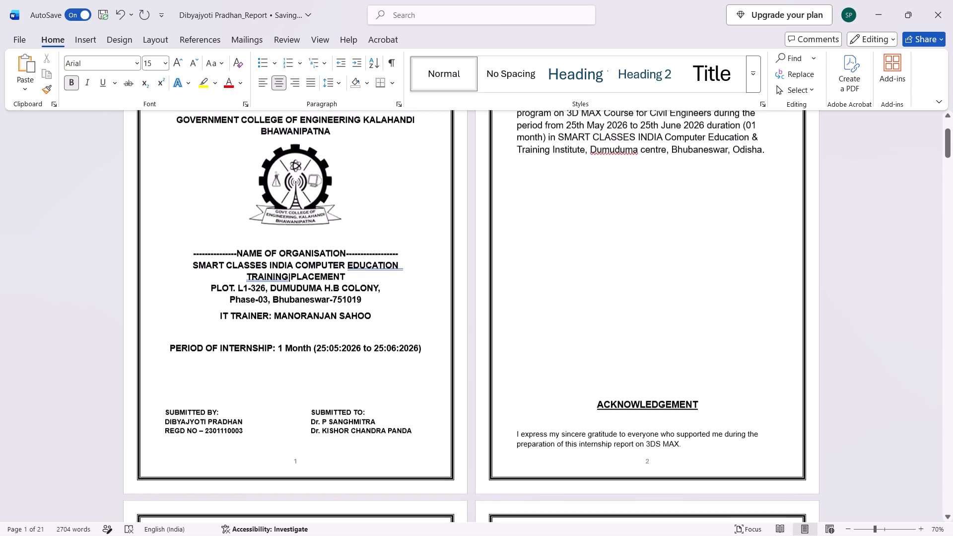
{"action": "scroll", "coordinate": [217, 451], "scroll_direction": "up", "scroll_amount": 2}
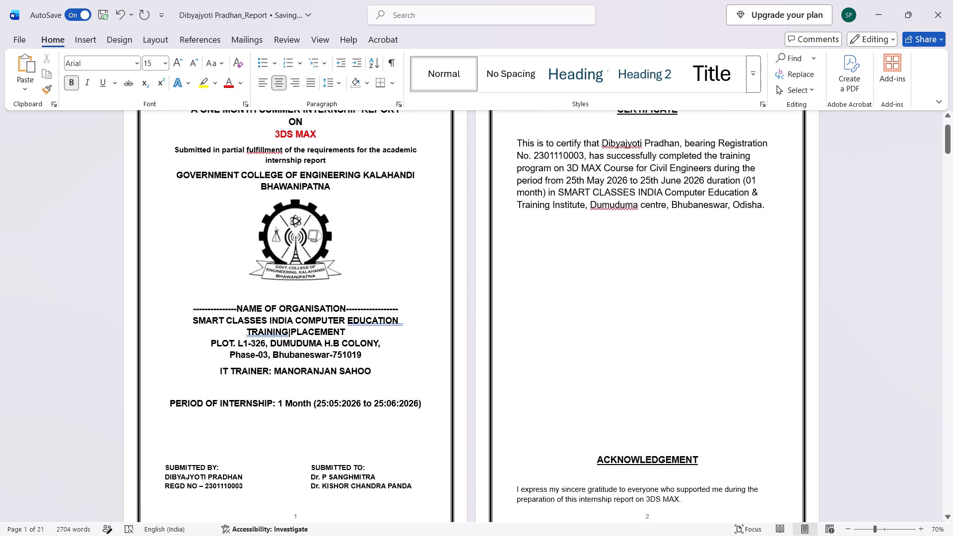
{"action": "scroll", "coordinate": [217, 451], "scroll_direction": "down", "scroll_amount": 3}
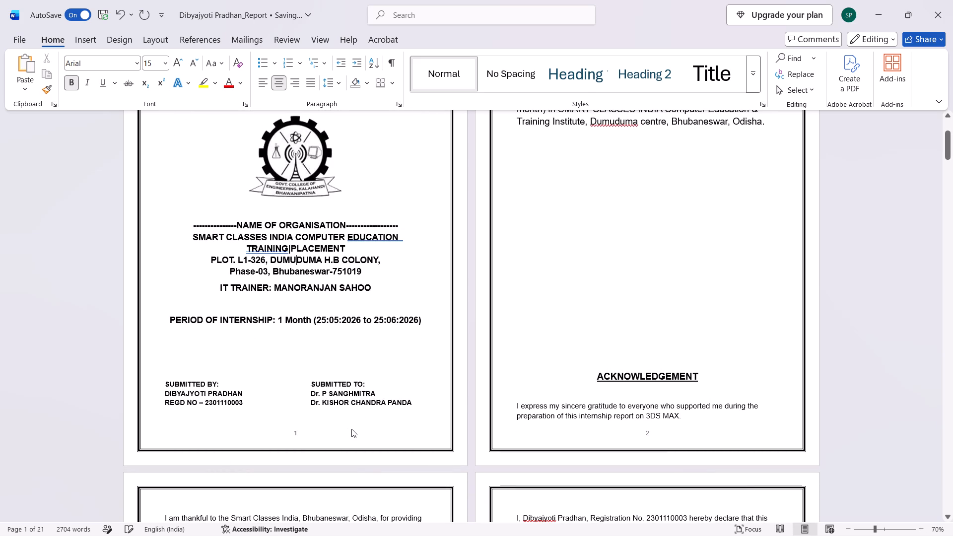
{"action": "scroll", "coordinate": [351, 429], "scroll_direction": "up", "scroll_amount": 2}
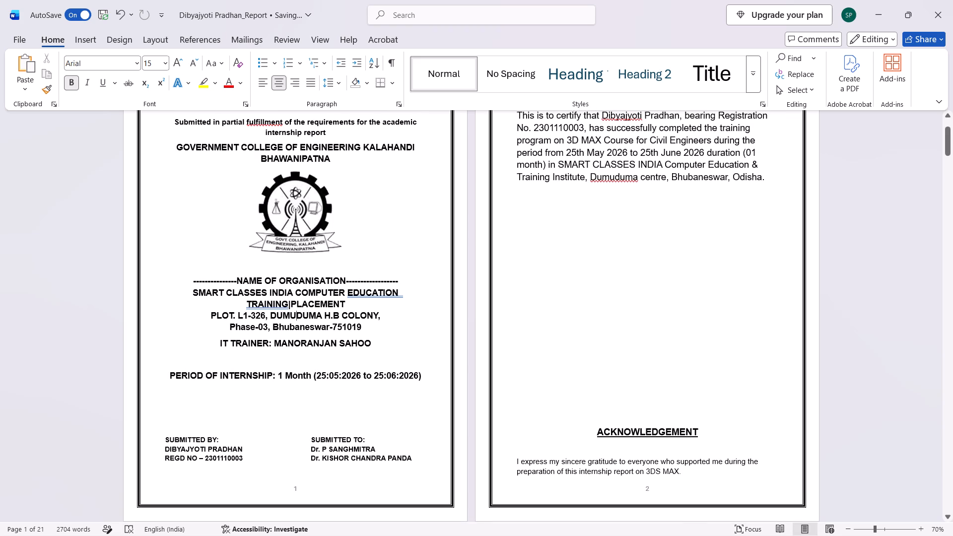
{"action": "left_click", "coordinate": [329, 375]}
{"action": "key", "text": "BackSpace"}
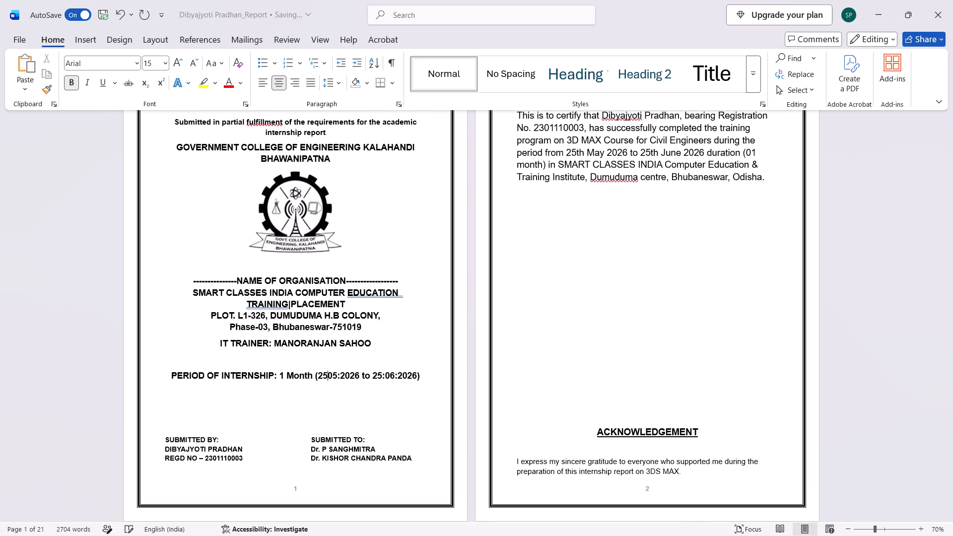
{"action": "key", "text": "period"}
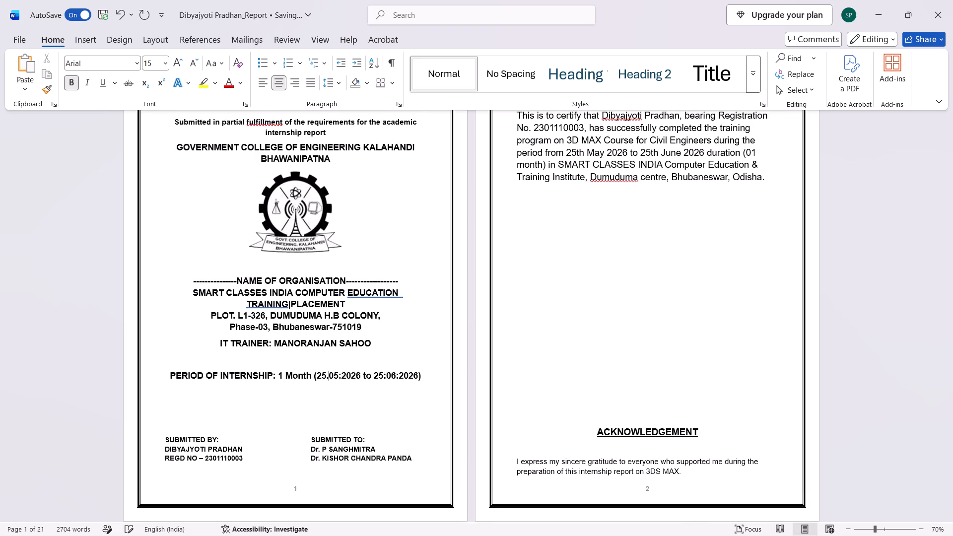
{"action": "key", "text": "Right"}
{"action": "key", "text": "Right"}
{"action": "key", "text": "Right"}
{"action": "key", "text": "BackSpace"}
{"action": "key", "text": "period"}
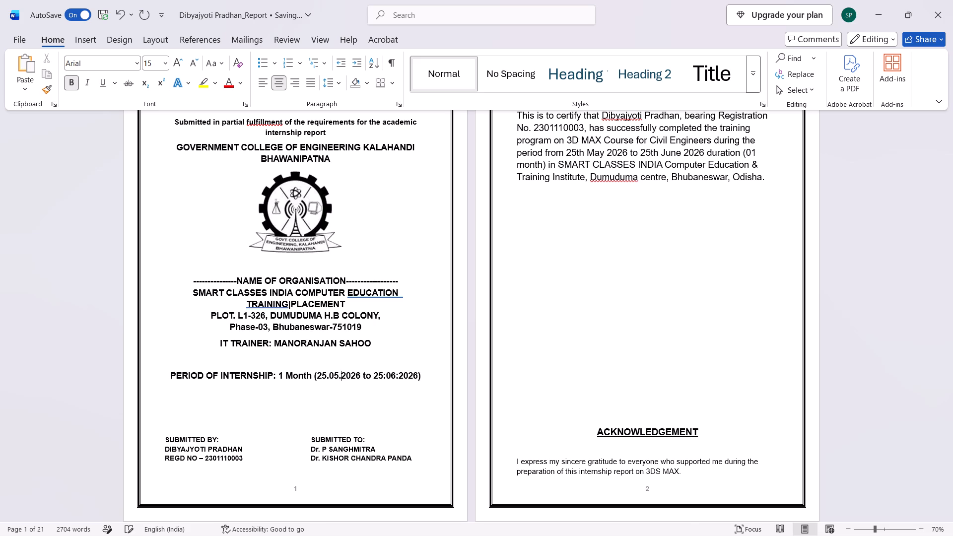
Replace the colons with full stops in the internship period's end date, making it 25.06.2026.
{"action": "key", "text": "Right"}
{"action": "key", "text": "Right"}
{"action": "key", "text": "ctrl+Right"}
{"action": "key", "text": "Right"}
{"action": "key", "text": "Right"}
{"action": "key", "text": "Right"}
{"action": "key", "text": "Right"}
{"action": "key", "text": "Right"}
{"action": "key", "text": "Right"}
{"action": "key", "text": "BackSpace"}
{"action": "key", "text": "period"}
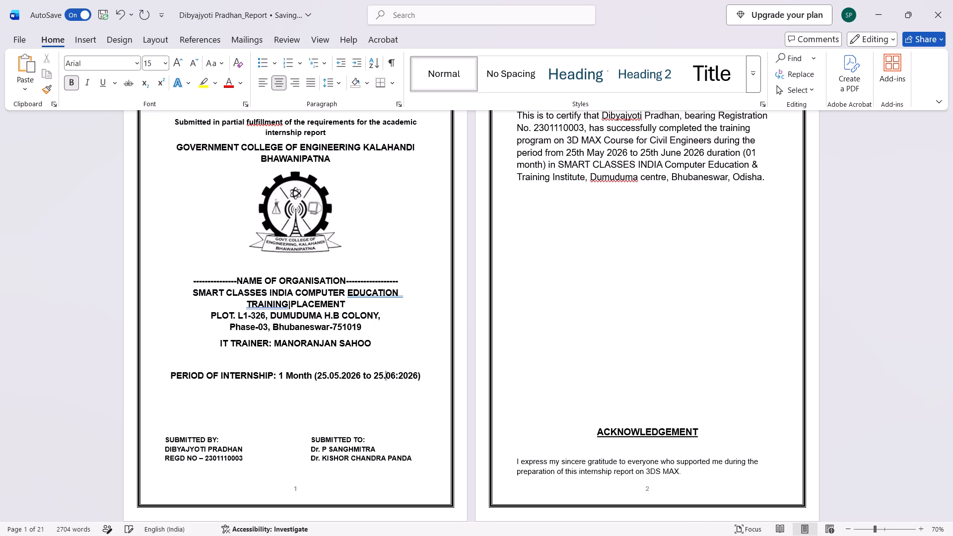
{"action": "key", "text": "Right"}
{"action": "key", "text": "Right"}
{"action": "key", "text": "Right"}
{"action": "key", "text": "BackSpace"}
{"action": "key", "text": "period"}
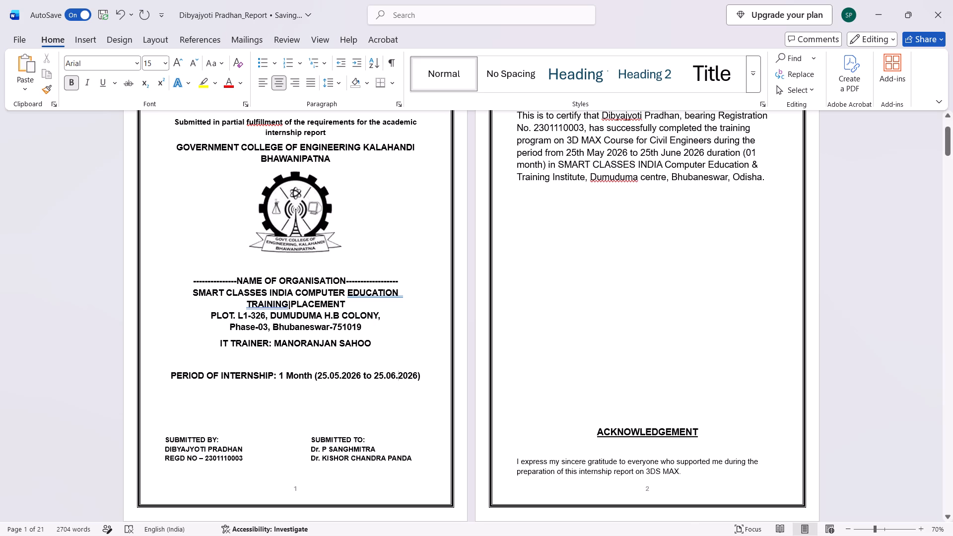
Switch to Edge and examine the Certificate page's wording in the reference bridge construction report PDF.
{"action": "left_click", "coordinate": [393, 528]}
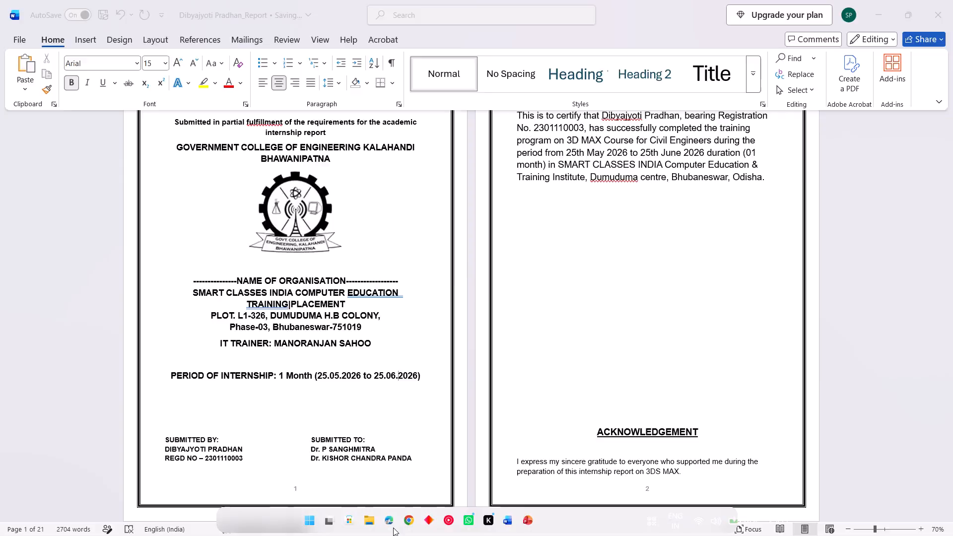
{"action": "scroll", "coordinate": [344, 313], "scroll_direction": "up", "scroll_amount": 6}
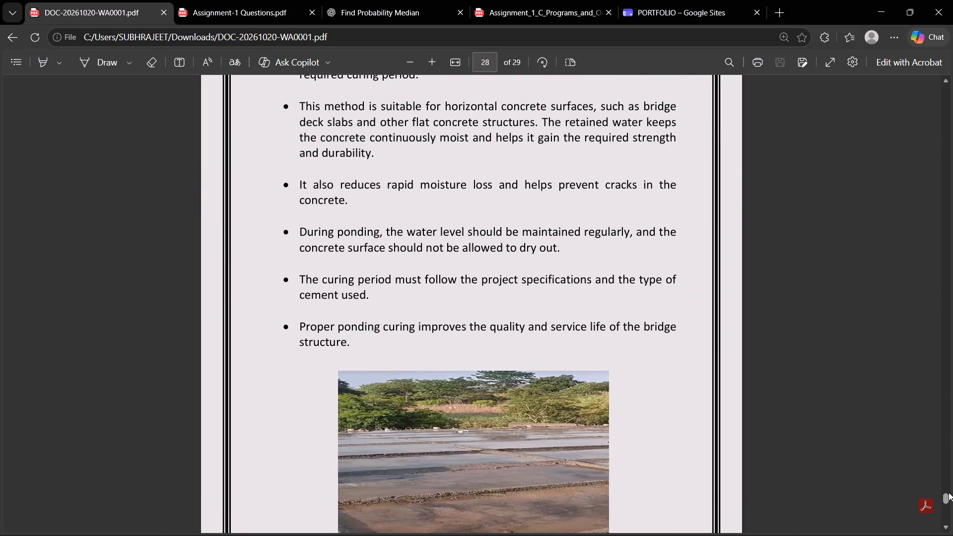
{"action": "left_click_drag", "start_coordinate": [945, 492], "coordinate": [950, 104]}
{"action": "scroll", "coordinate": [759, 216], "scroll_direction": "up", "scroll_amount": 1}
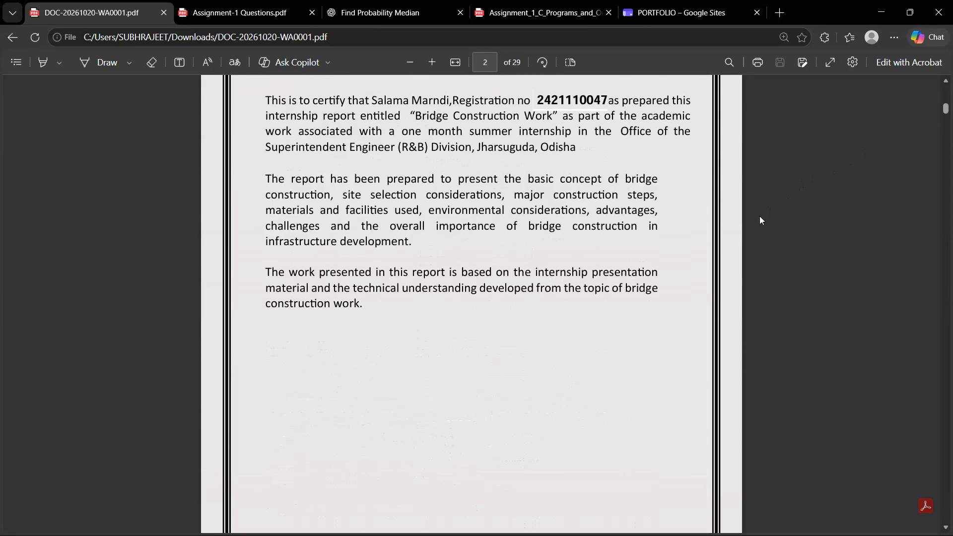
{"action": "scroll", "coordinate": [759, 216], "scroll_direction": "up", "scroll_amount": 2}
{"action": "scroll", "coordinate": [759, 216], "scroll_direction": "down", "scroll_amount": 3}
{"action": "scroll", "coordinate": [759, 216], "scroll_direction": "up", "scroll_amount": 1}
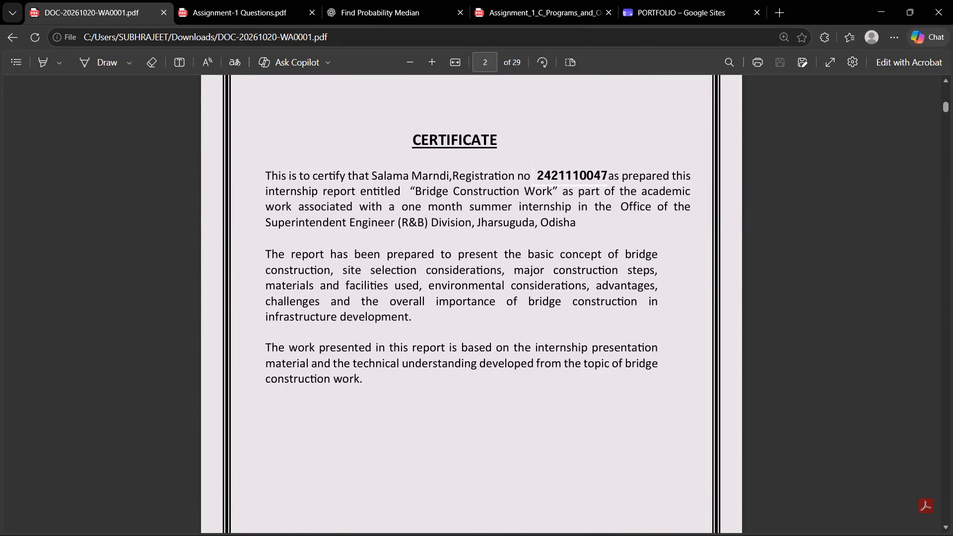
{"action": "left_click", "coordinate": [577, 177]}
{"action": "left_click_drag", "start_coordinate": [577, 177], "coordinate": [568, 179]}
{"action": "left_click", "coordinate": [543, 202]}
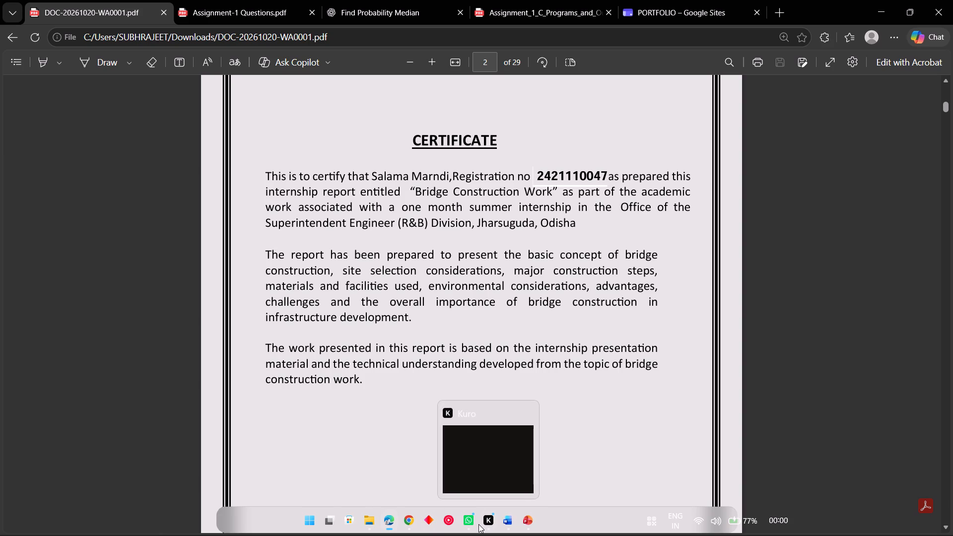
Switch back to Word and enclose the course name "3D MAX" in double quotation marks in the Certificate paragraph.
{"action": "left_click", "coordinate": [512, 522]}
{"action": "scroll", "coordinate": [500, 355], "scroll_direction": "up", "scroll_amount": 1}
{"action": "scroll", "coordinate": [549, 333], "scroll_direction": "up", "scroll_amount": 1}
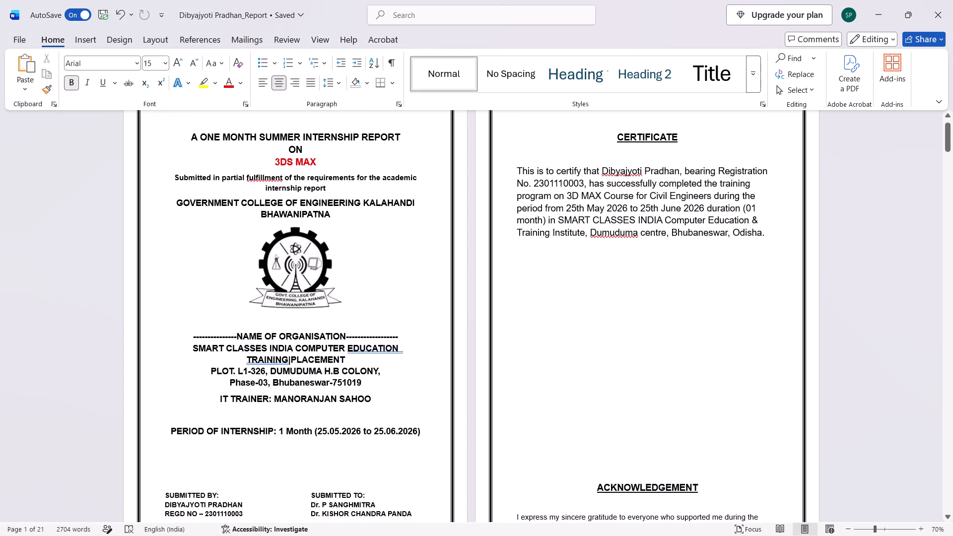
{"action": "left_click", "coordinate": [567, 199]}
{"action": "key", "text": "shift+quotedbl"}
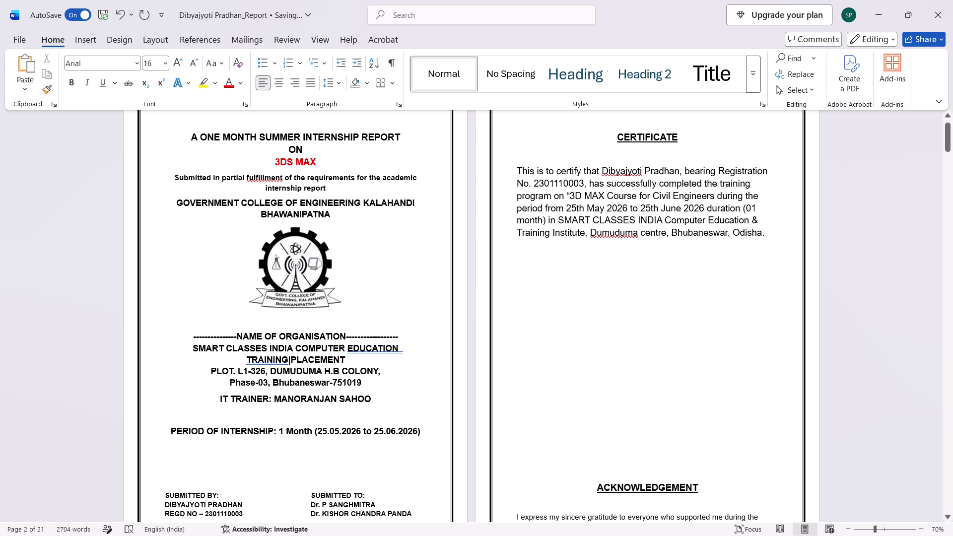
{"action": "scroll", "coordinate": [620, 205], "scroll_direction": "up", "scroll_amount": 5}
{"action": "scroll", "coordinate": [446, 323], "scroll_direction": "down", "scroll_amount": 3}
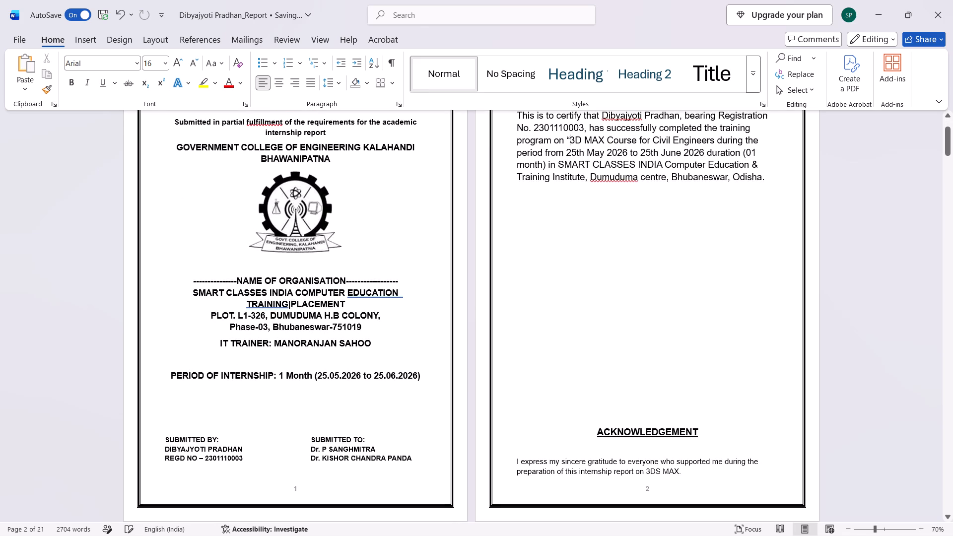
{"action": "scroll", "coordinate": [453, 337], "scroll_direction": "up", "scroll_amount": 2}
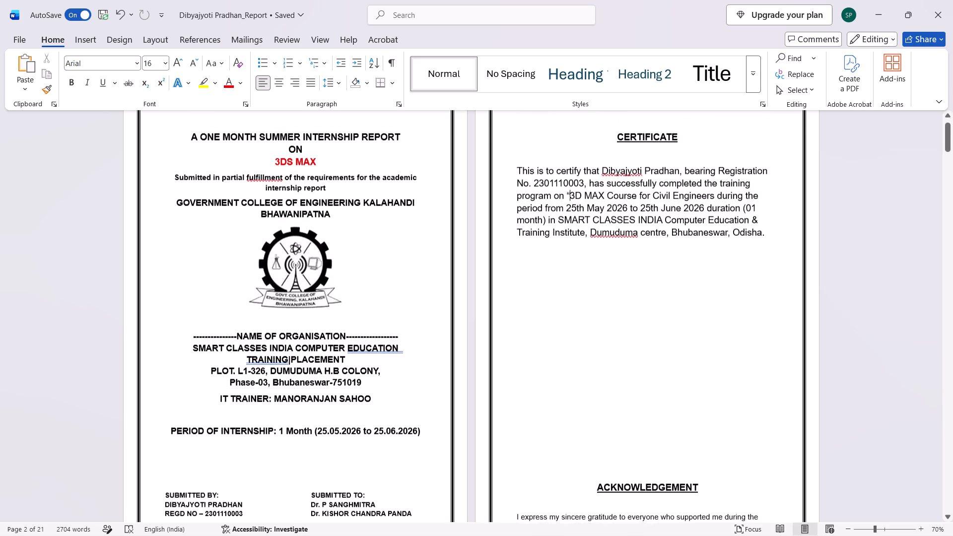
{"action": "scroll", "coordinate": [453, 320], "scroll_direction": "up", "scroll_amount": 1}
{"action": "scroll", "coordinate": [501, 312], "scroll_direction": "down", "scroll_amount": 3}
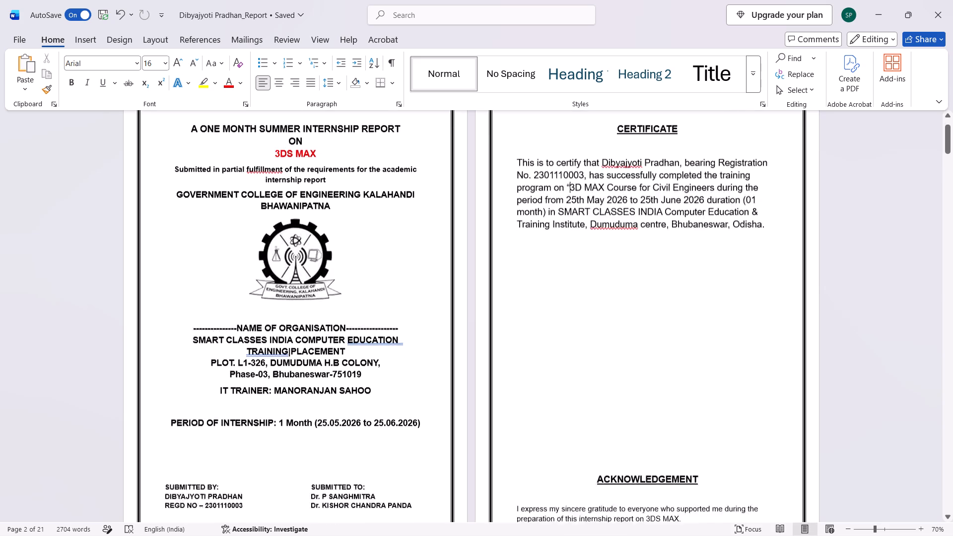
{"action": "scroll", "coordinate": [503, 311], "scroll_direction": "down", "scroll_amount": 8}
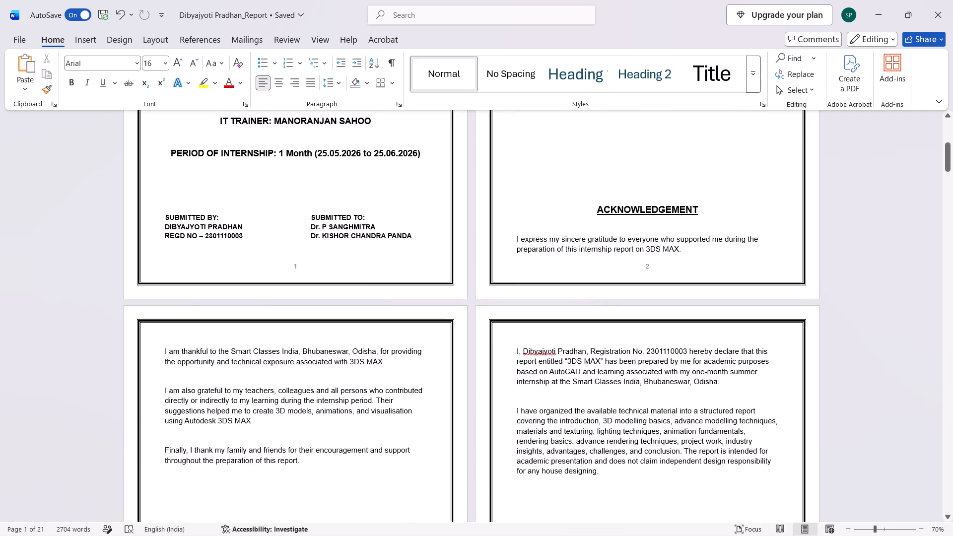
{"action": "scroll", "coordinate": [503, 311], "scroll_direction": "up", "scroll_amount": 12}
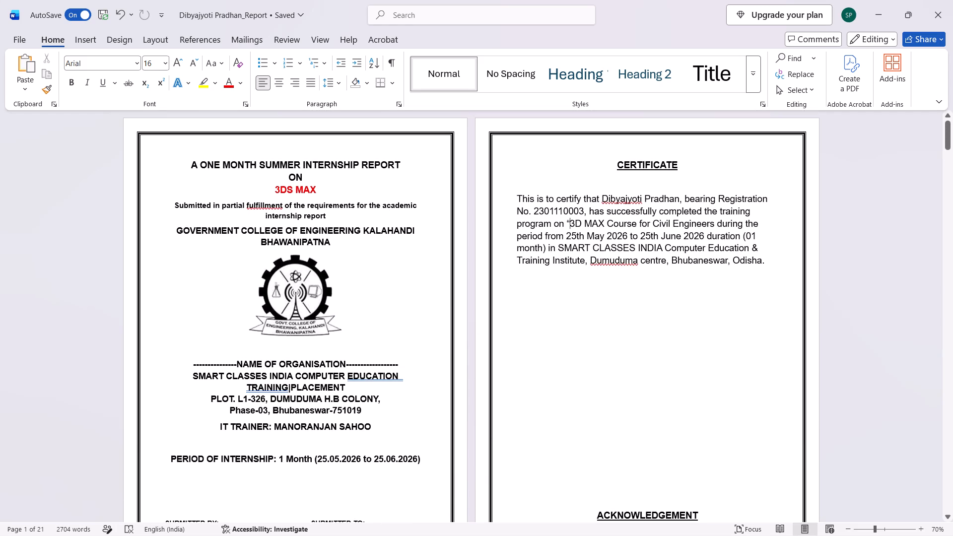
{"action": "left_click", "coordinate": [602, 223]}
{"action": "key", "text": "shift+quotedbl"}
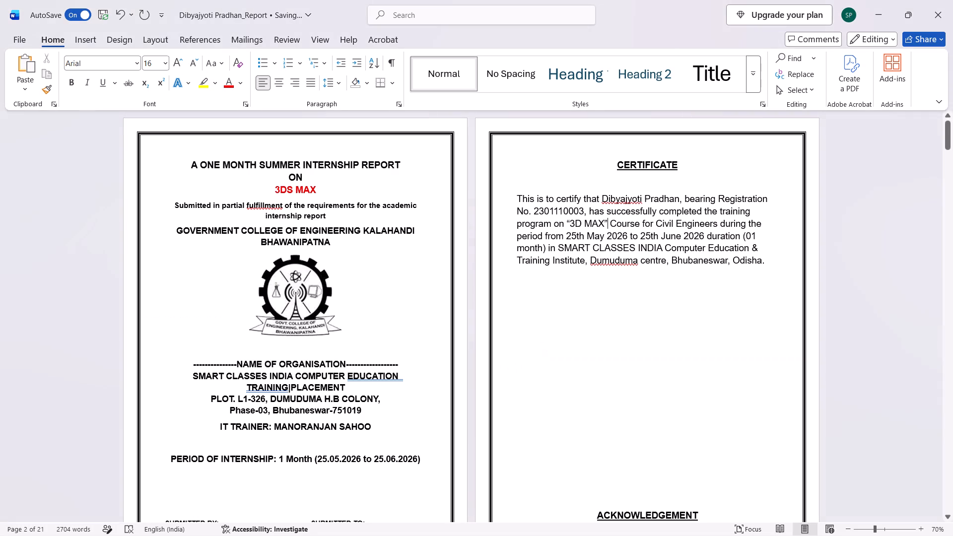
Review the report's pages from the Certificate through the acknowledgement, declaration, introduction and 3D modelling sections.
{"action": "left_click", "coordinate": [639, 226]}
{"action": "scroll", "coordinate": [663, 307], "scroll_direction": "down", "scroll_amount": 2}
{"action": "scroll", "coordinate": [651, 293], "scroll_direction": "up", "scroll_amount": 1}
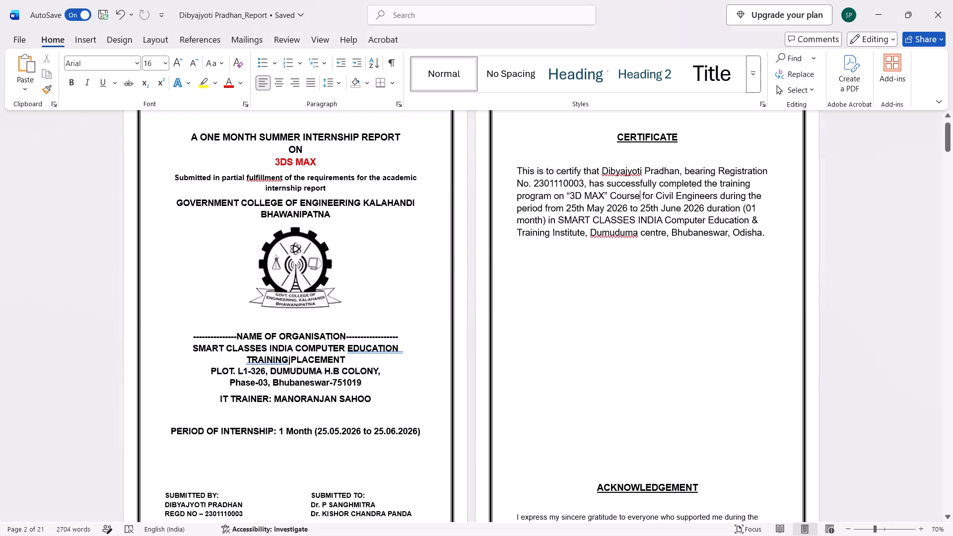
{"action": "scroll", "coordinate": [756, 413], "scroll_direction": "down", "scroll_amount": 12}
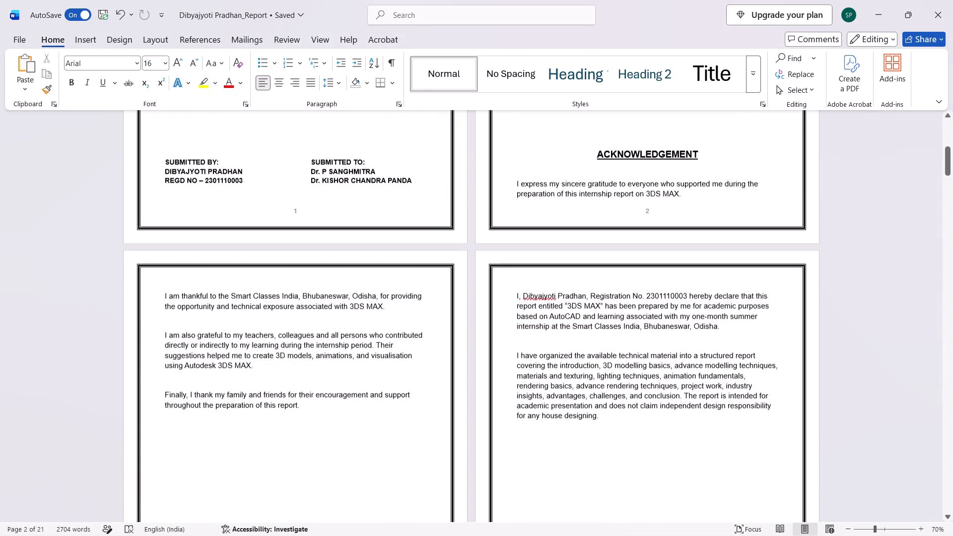
{"action": "scroll", "coordinate": [714, 395], "scroll_direction": "down", "scroll_amount": 20}
{"action": "scroll", "coordinate": [712, 396], "scroll_direction": "down", "scroll_amount": 17}
{"action": "scroll", "coordinate": [712, 396], "scroll_direction": "down", "scroll_amount": 17}
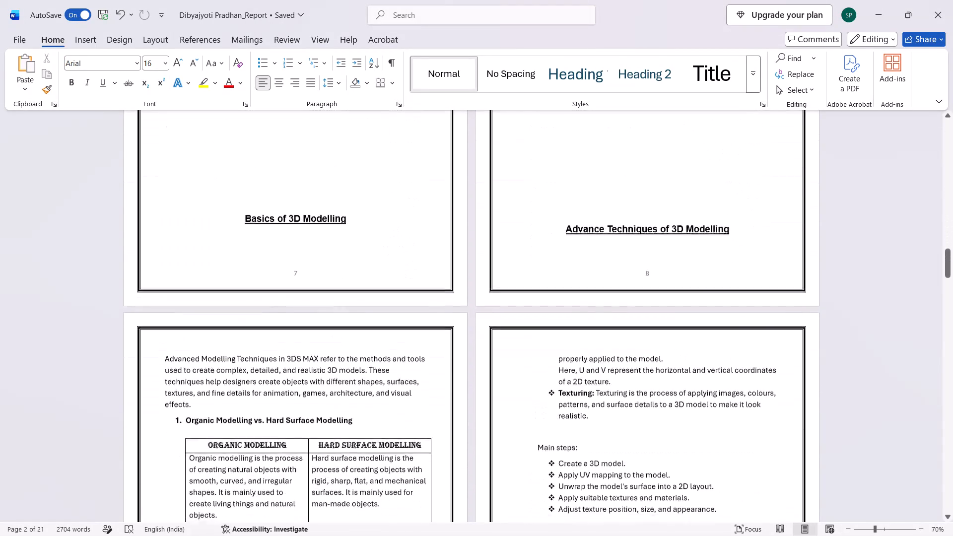
{"action": "scroll", "coordinate": [712, 395], "scroll_direction": "down", "scroll_amount": 3}
{"action": "scroll", "coordinate": [712, 395], "scroll_direction": "up", "scroll_amount": 18}
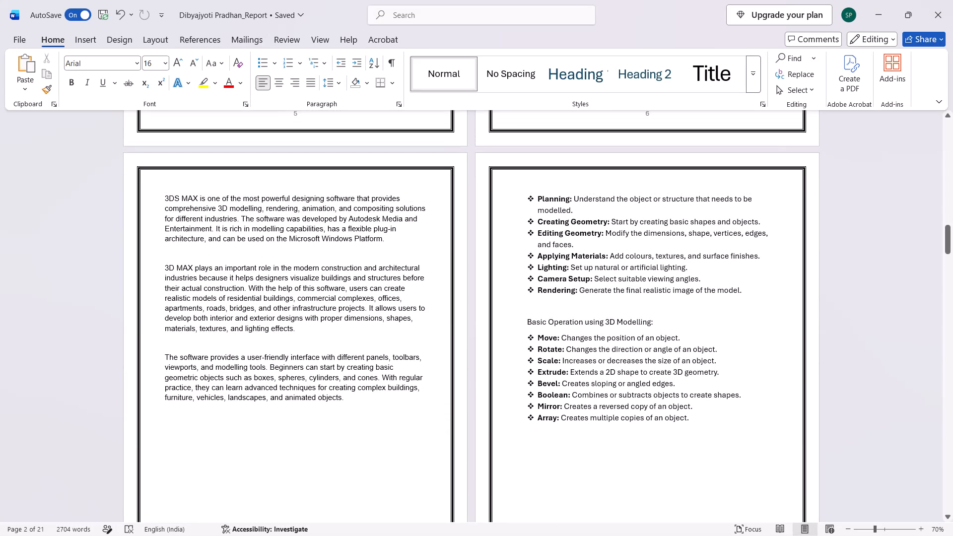
Review the report from the 3D modelling pages back through the contents table, declaration and acknowledgement to the cover page.
{"action": "left_click", "coordinate": [634, 297]}
{"action": "left_click", "coordinate": [629, 276]}
{"action": "scroll", "coordinate": [643, 295], "scroll_direction": "up", "scroll_amount": 15}
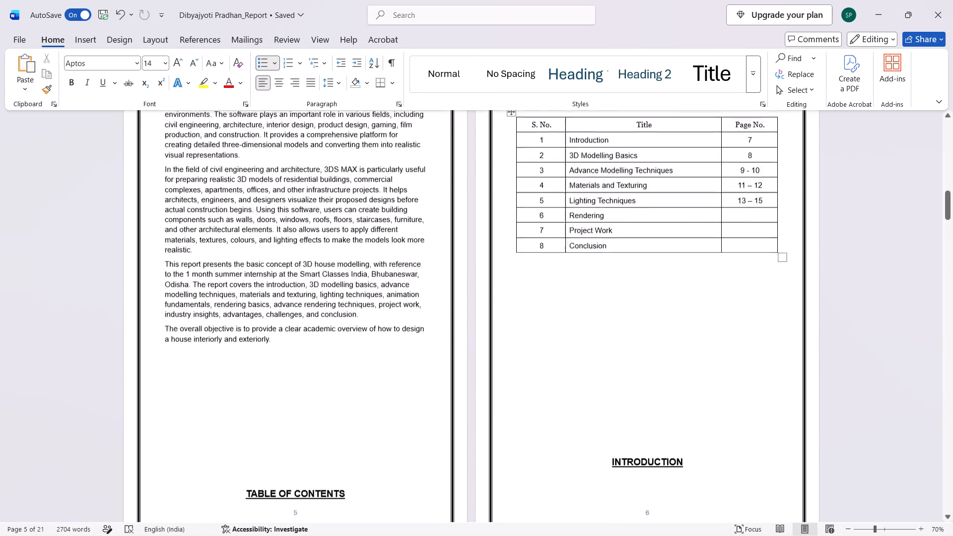
{"action": "scroll", "coordinate": [638, 297], "scroll_direction": "up", "scroll_amount": 20}
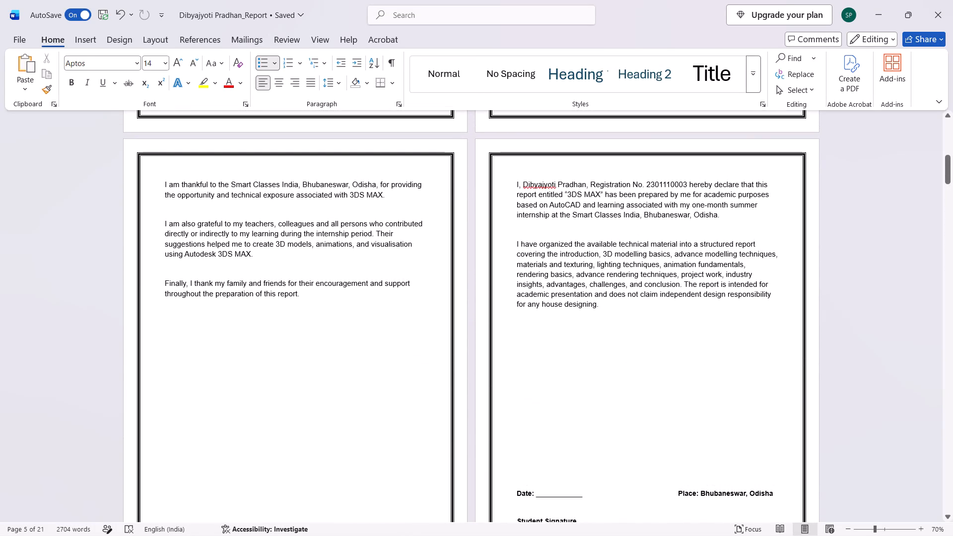
{"action": "left_click", "coordinate": [608, 272]}
{"action": "scroll", "coordinate": [593, 297], "scroll_direction": "down", "scroll_amount": 2}
{"action": "scroll", "coordinate": [593, 297], "scroll_direction": "up", "scroll_amount": 2}
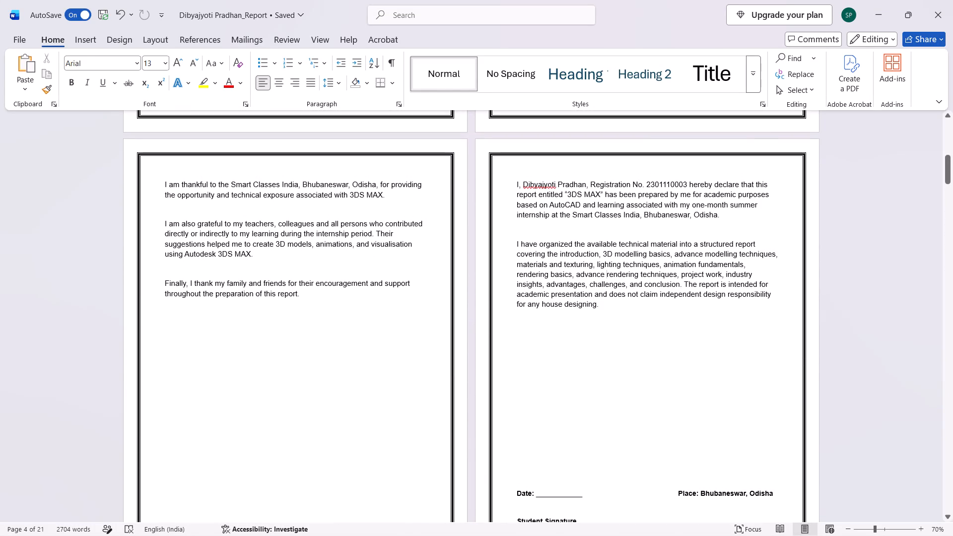
{"action": "scroll", "coordinate": [574, 285], "scroll_direction": "up", "scroll_amount": 4}
{"action": "left_click", "coordinate": [247, 385]}
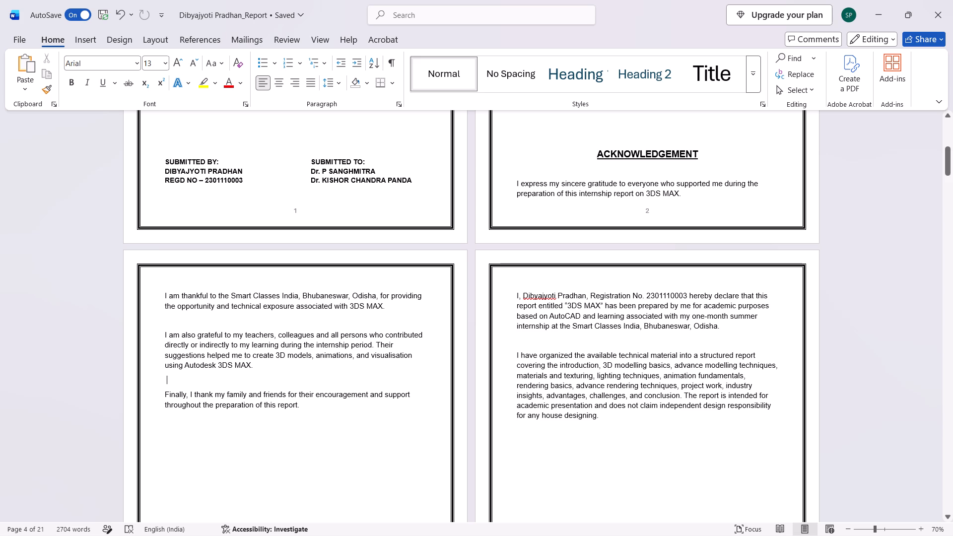
{"action": "left_click", "coordinate": [257, 357]}
{"action": "scroll", "coordinate": [657, 366], "scroll_direction": "up", "scroll_amount": 8}
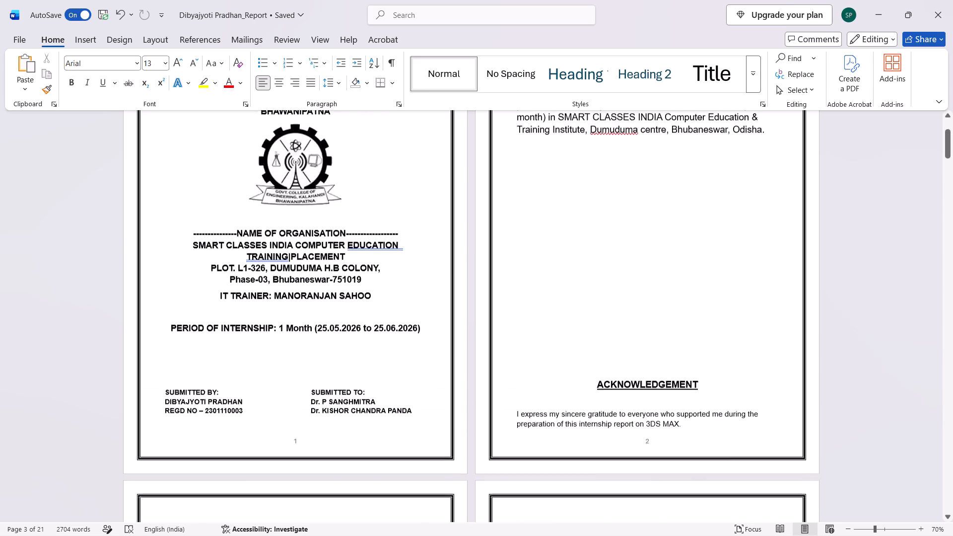
{"action": "scroll", "coordinate": [660, 364], "scroll_direction": "up", "scroll_amount": 5}
{"action": "scroll", "coordinate": [670, 361], "scroll_direction": "down", "scroll_amount": 11}
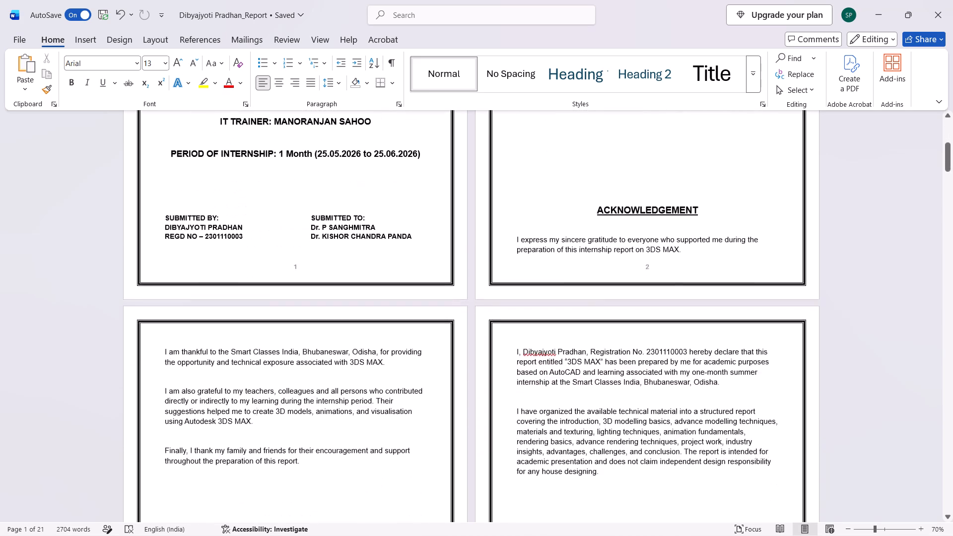
{"action": "scroll", "coordinate": [669, 362], "scroll_direction": "up", "scroll_amount": 3}
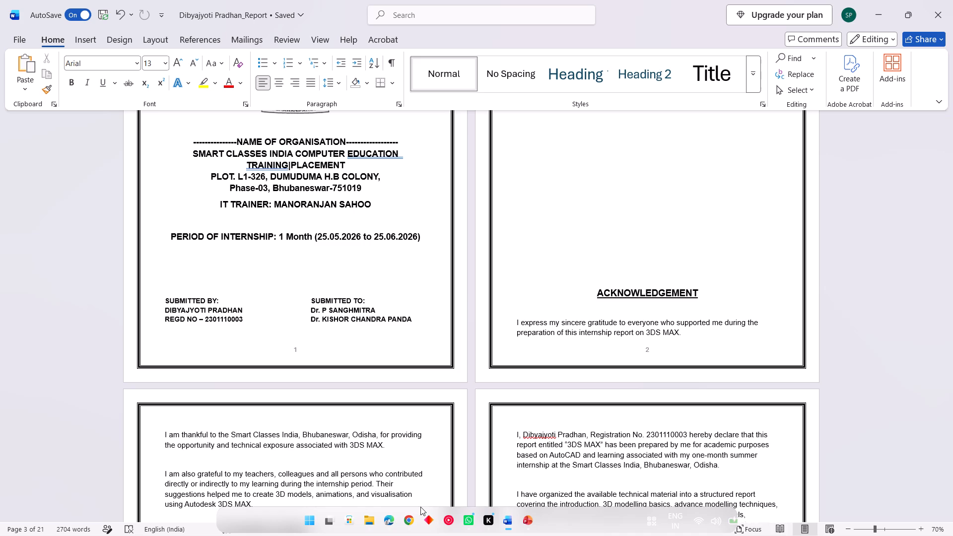
Switch to Edge, look through the open tabs, and close the PORTFOLIO Google Sites tab.
{"action": "left_click", "coordinate": [393, 522]}
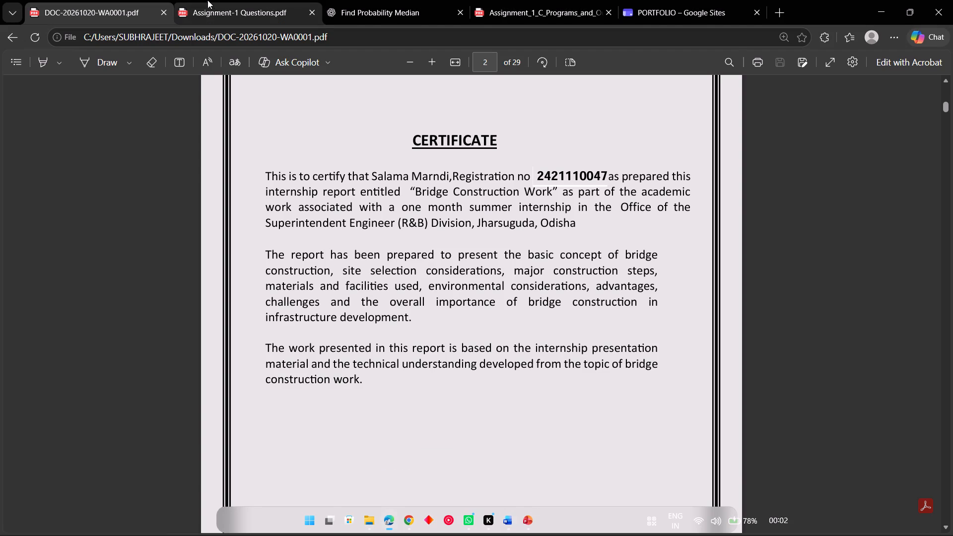
{"action": "left_click", "coordinate": [211, 0]}
{"action": "left_click", "coordinate": [430, 0]}
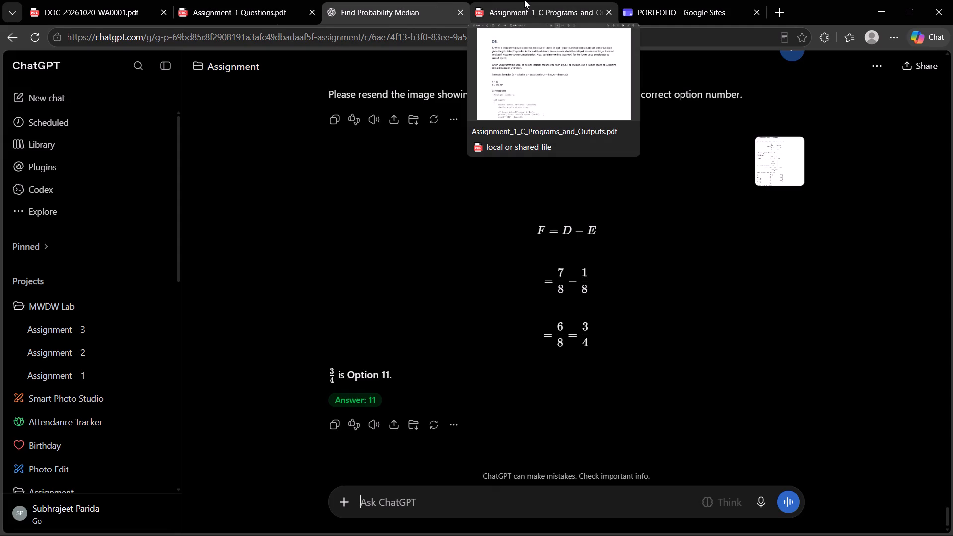
{"action": "left_click", "coordinate": [562, 1]}
{"action": "left_click", "coordinate": [619, 0]}
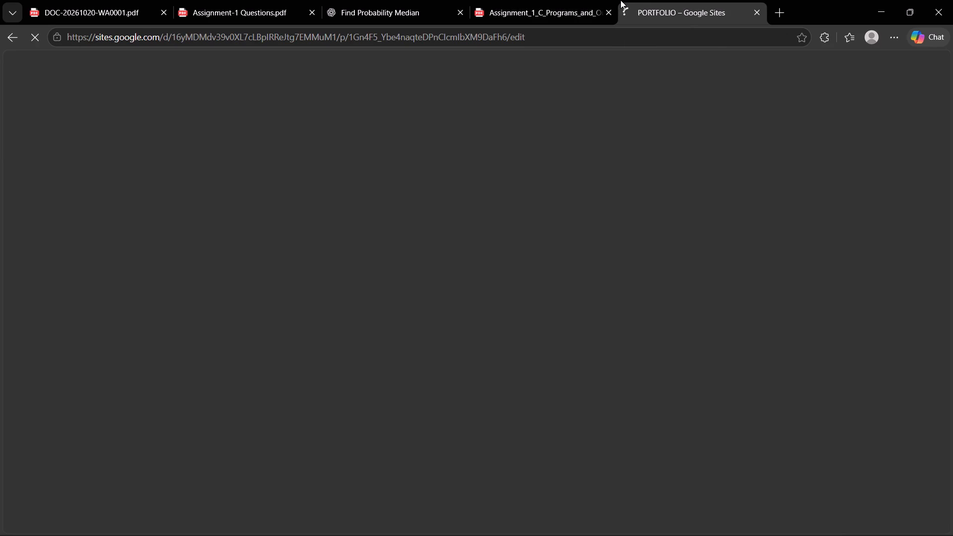
{"action": "left_click", "coordinate": [754, 11]}
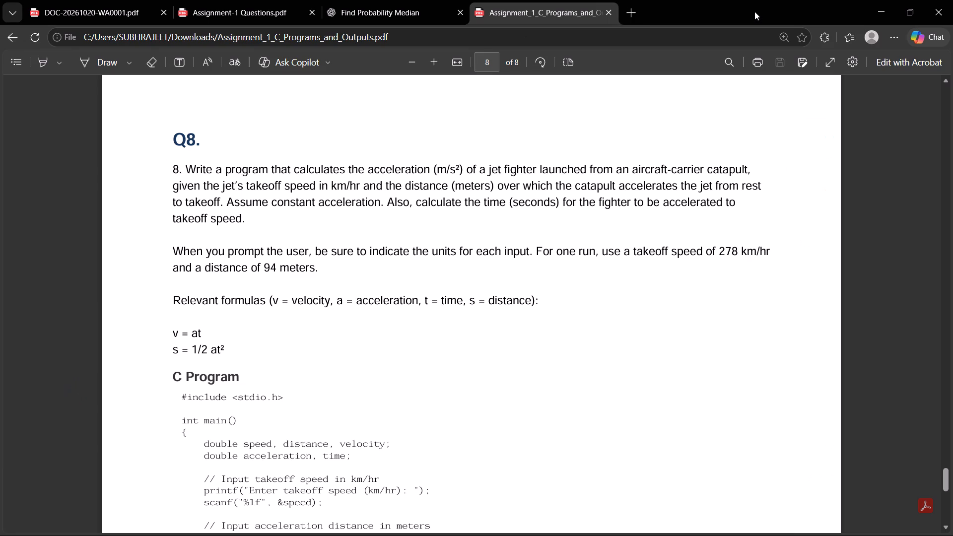
Examine the Q8 C program and its sample output in the Assignment_1_C_Programs_and_Outputs PDF.
{"action": "scroll", "coordinate": [516, 197], "scroll_direction": "down", "scroll_amount": 2}
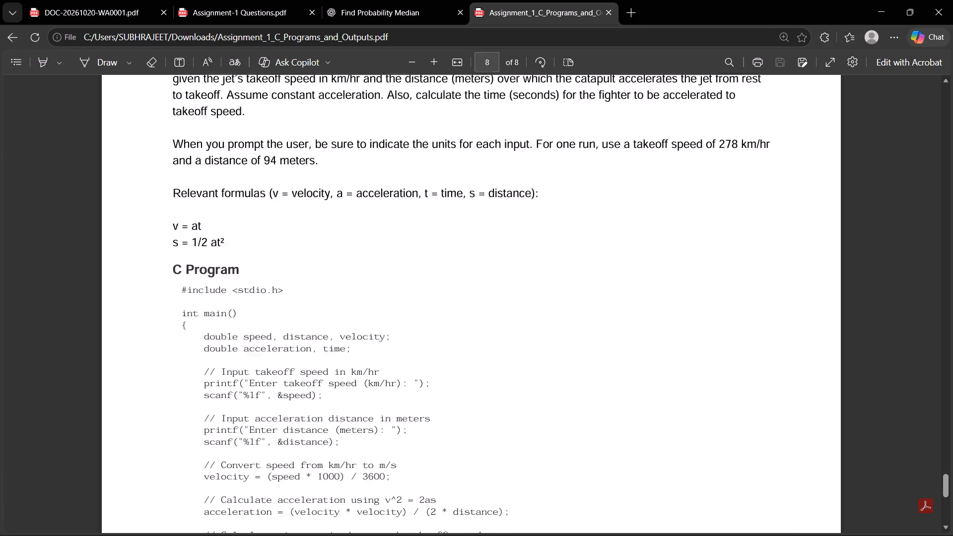
{"action": "scroll", "coordinate": [516, 197], "scroll_direction": "down", "scroll_amount": 4}
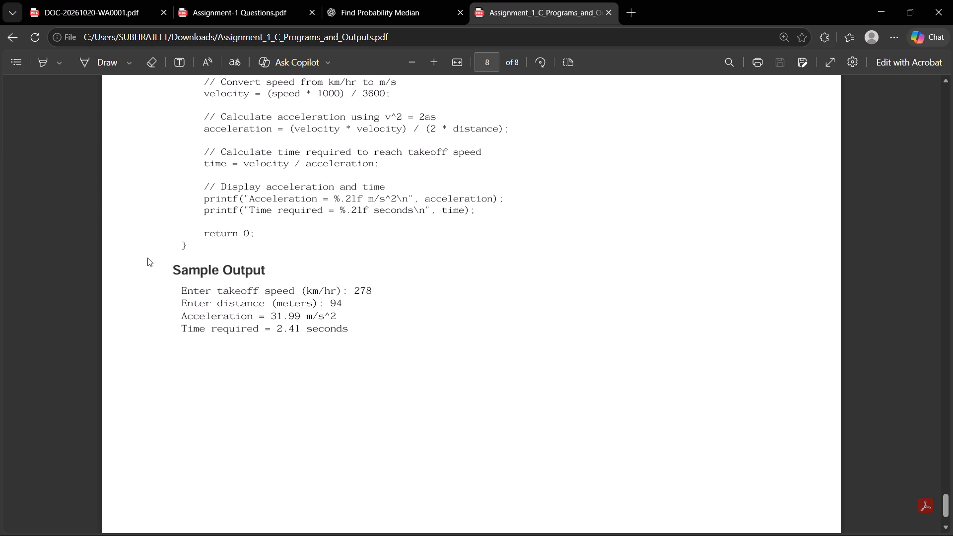
{"action": "scroll", "coordinate": [147, 258], "scroll_direction": "up", "scroll_amount": 2}
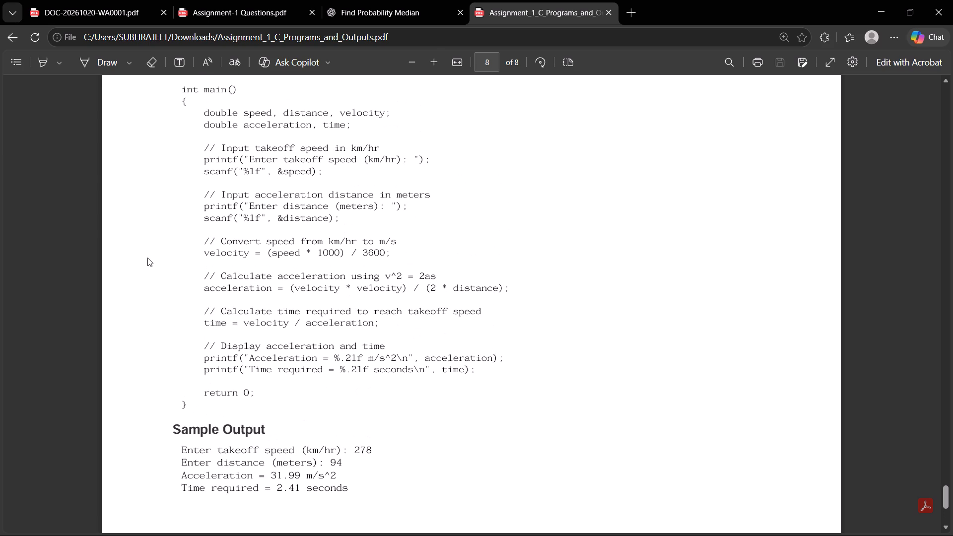